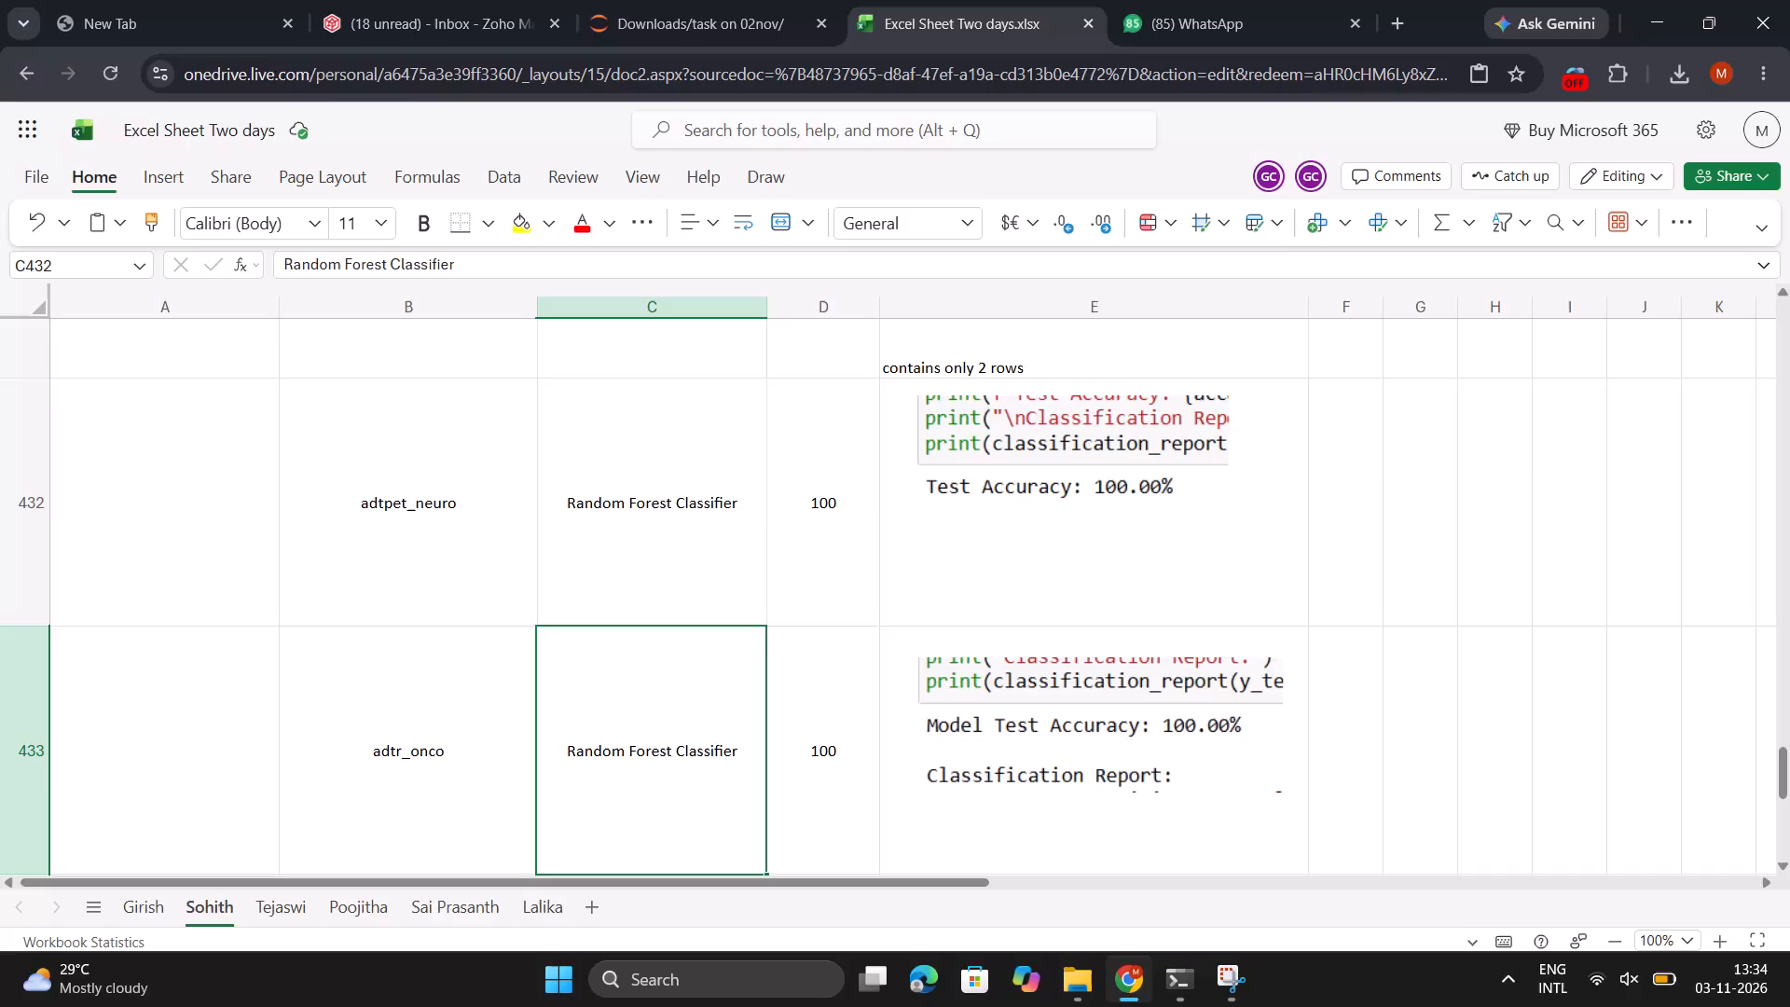
Review the dataset, model and accuracy entries in the Sohith sheet from row 433 down to the first empty row.
{"action": "key", "text": "Down"}
{"action": "key", "text": "Down"}
{"action": "key", "text": "Down"}
{"action": "key", "text": "Down"}
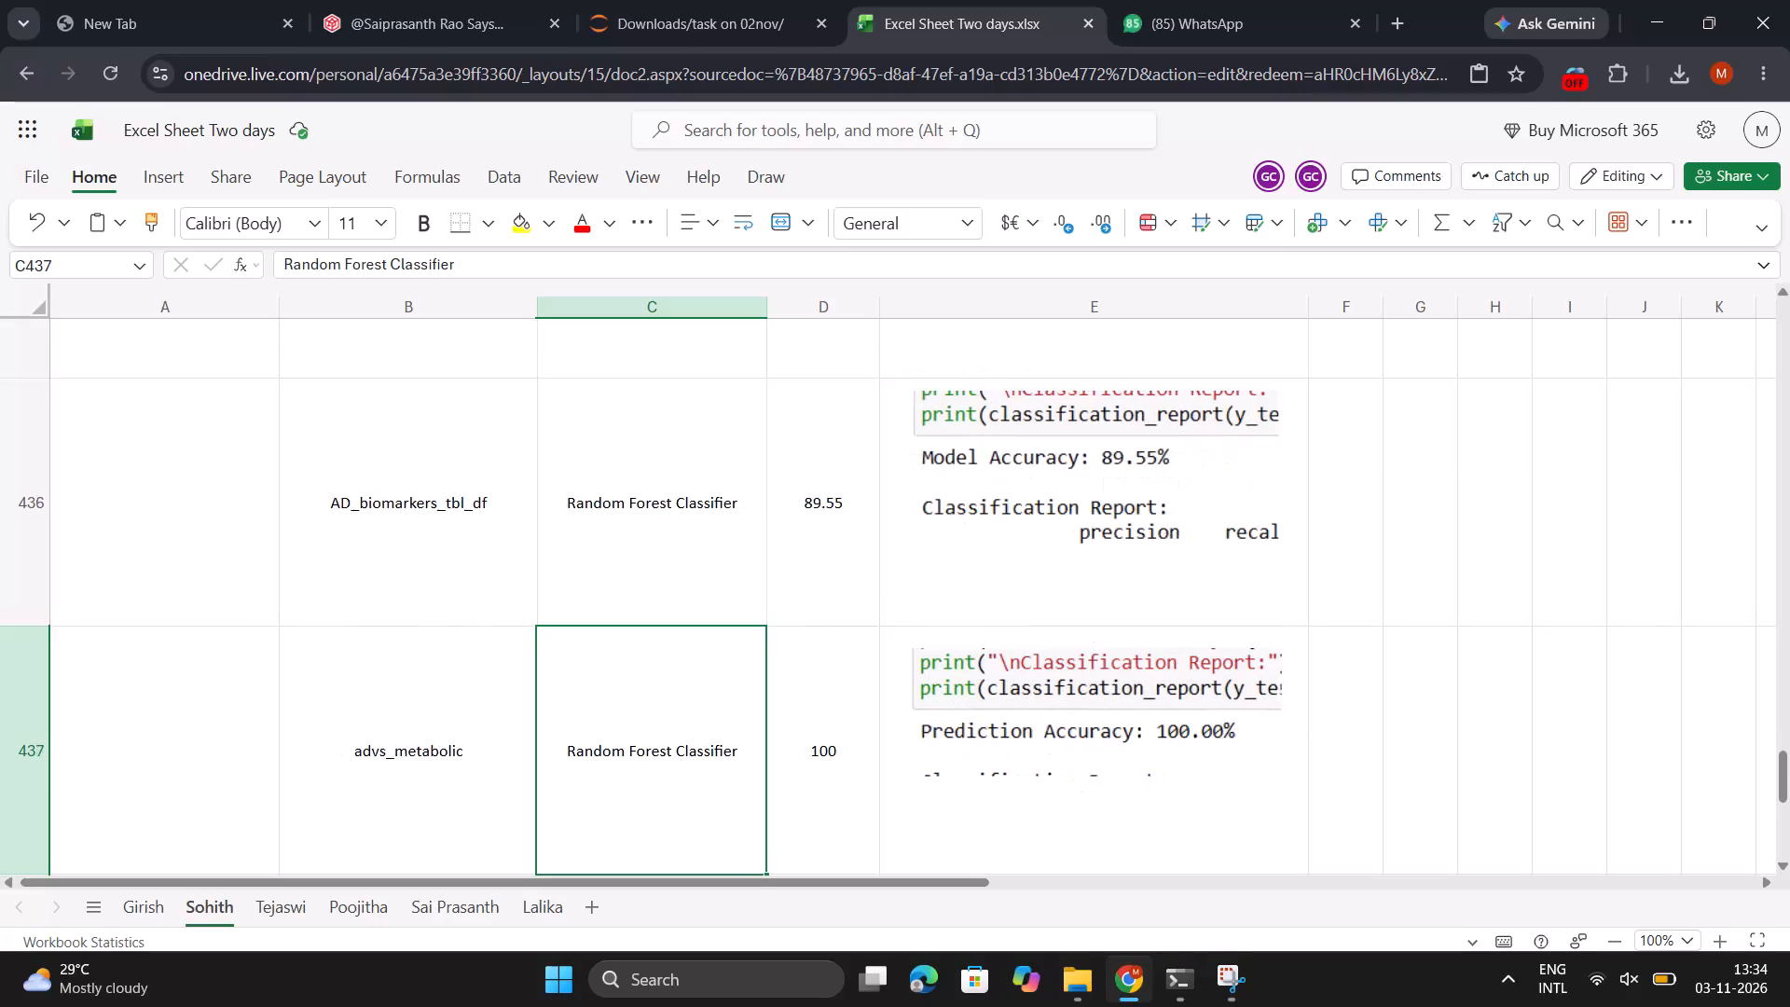
{"action": "key", "text": "Down"}
{"action": "key", "text": "Down"}
{"action": "key", "text": "Down"}
{"action": "key", "text": "Down"}
{"action": "key", "text": "Down"}
{"action": "key", "text": "Down"}
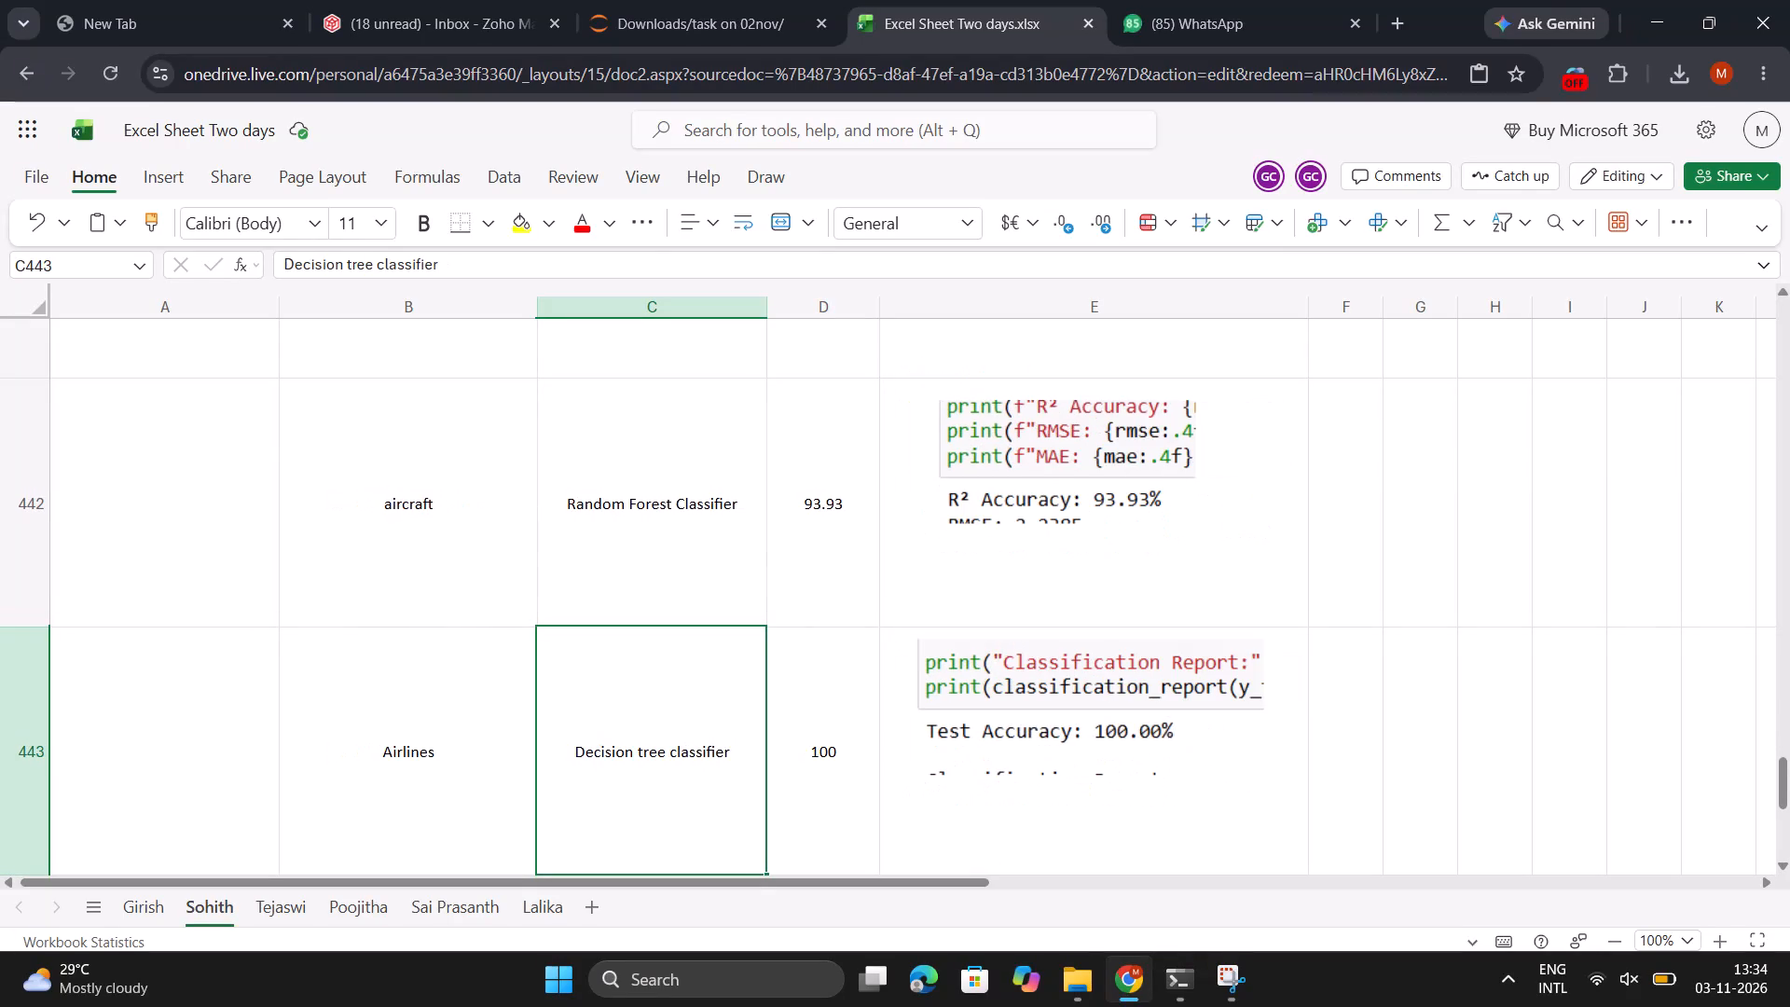
{"action": "key", "text": "Down"}
{"action": "key", "text": "Down"}
{"action": "key", "text": "Down"}
{"action": "key", "text": "Down"}
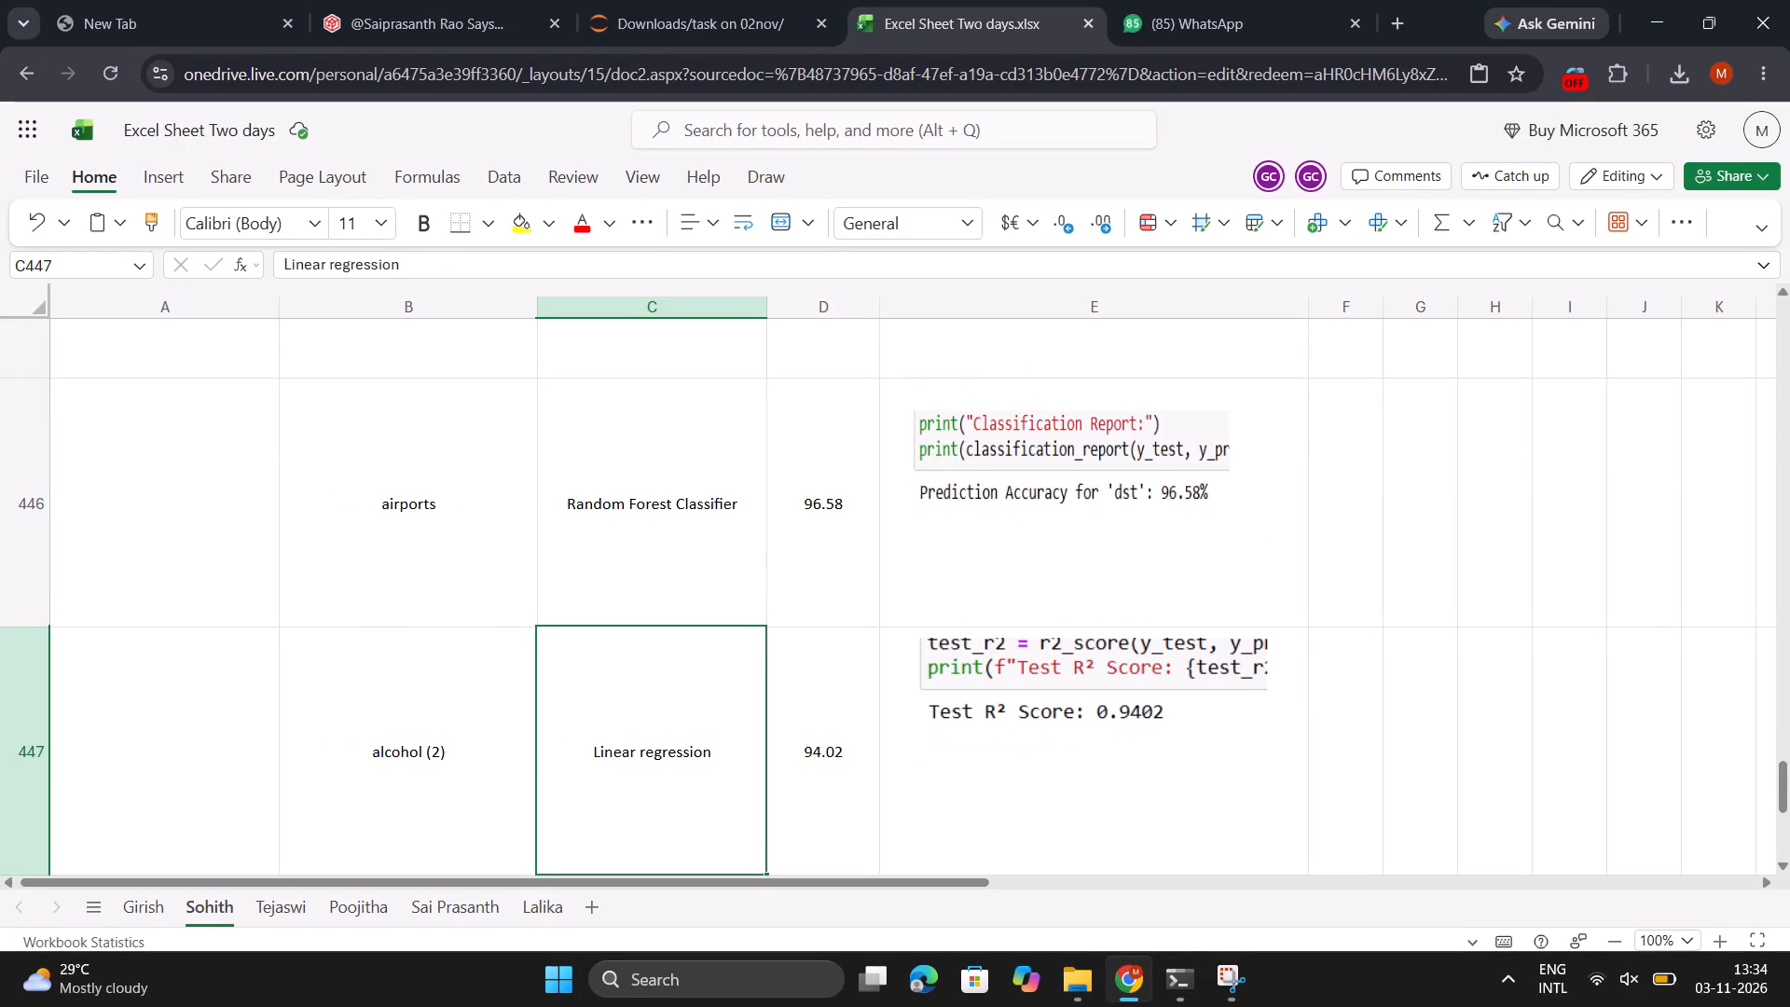
{"action": "key", "text": "Down"}
{"action": "key", "text": "Down"}
{"action": "key", "text": "Down"}
{"action": "key", "text": "Down"}
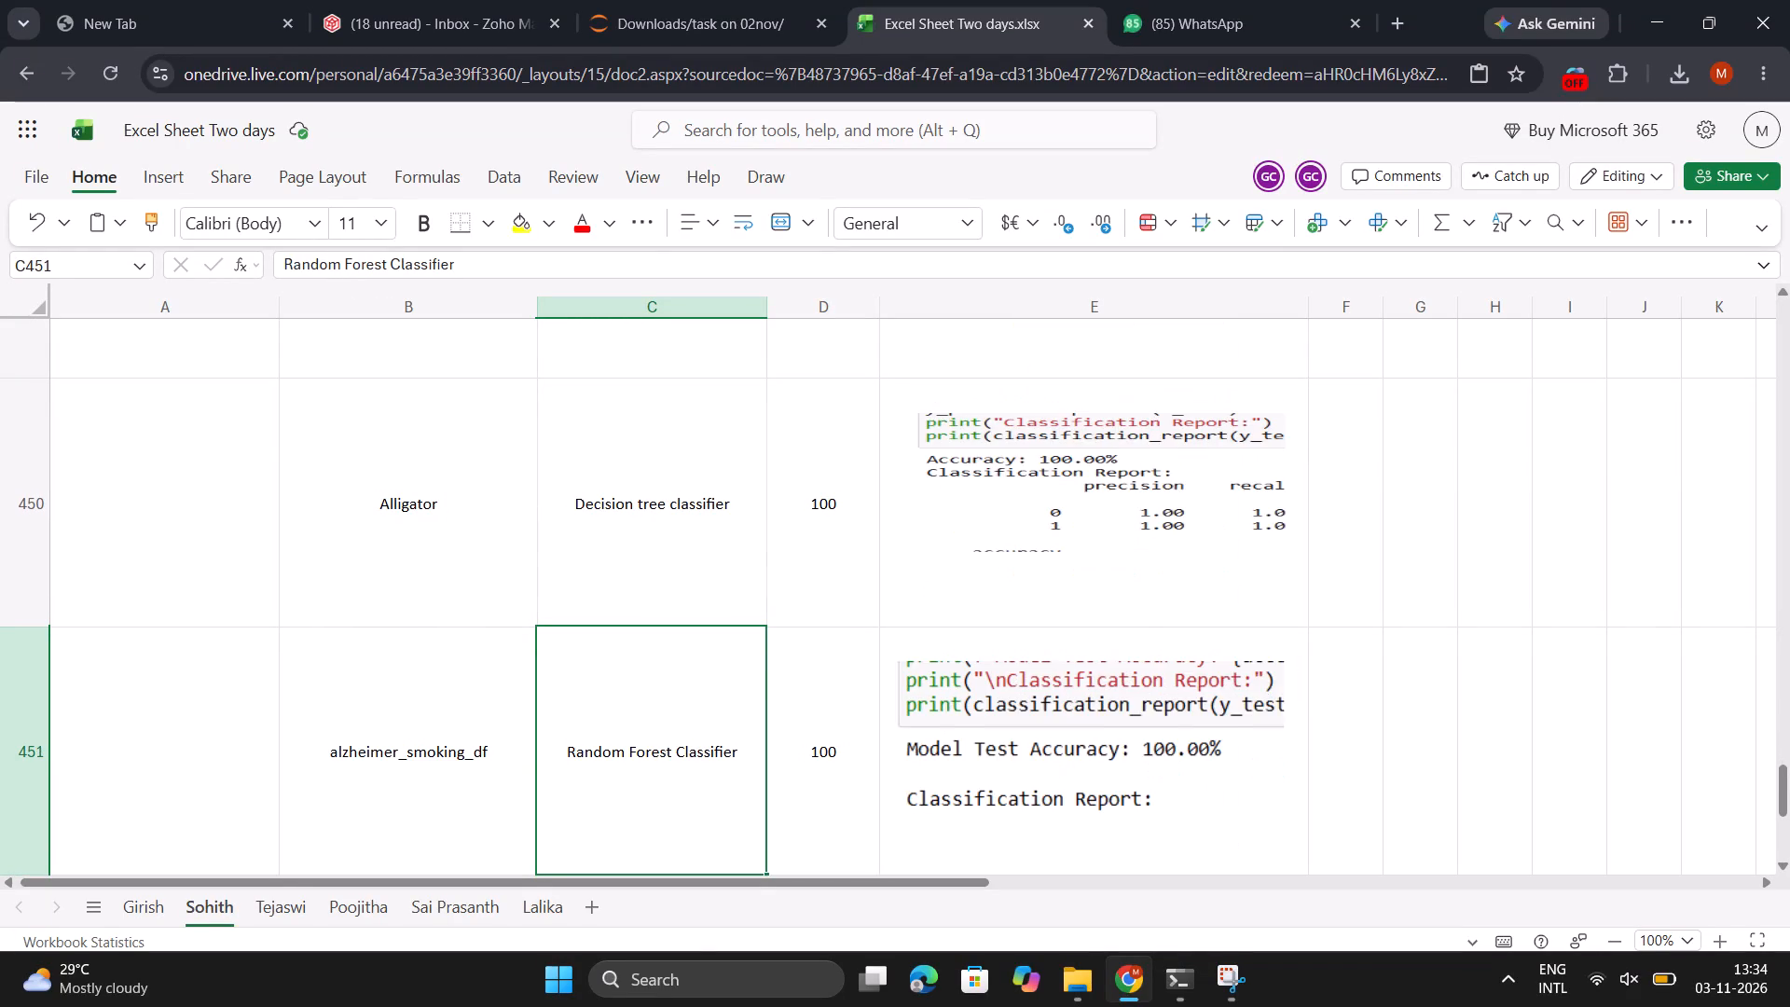
{"action": "key", "text": "Down"}
{"action": "key", "text": "Down"}
{"action": "key", "text": "Down"}
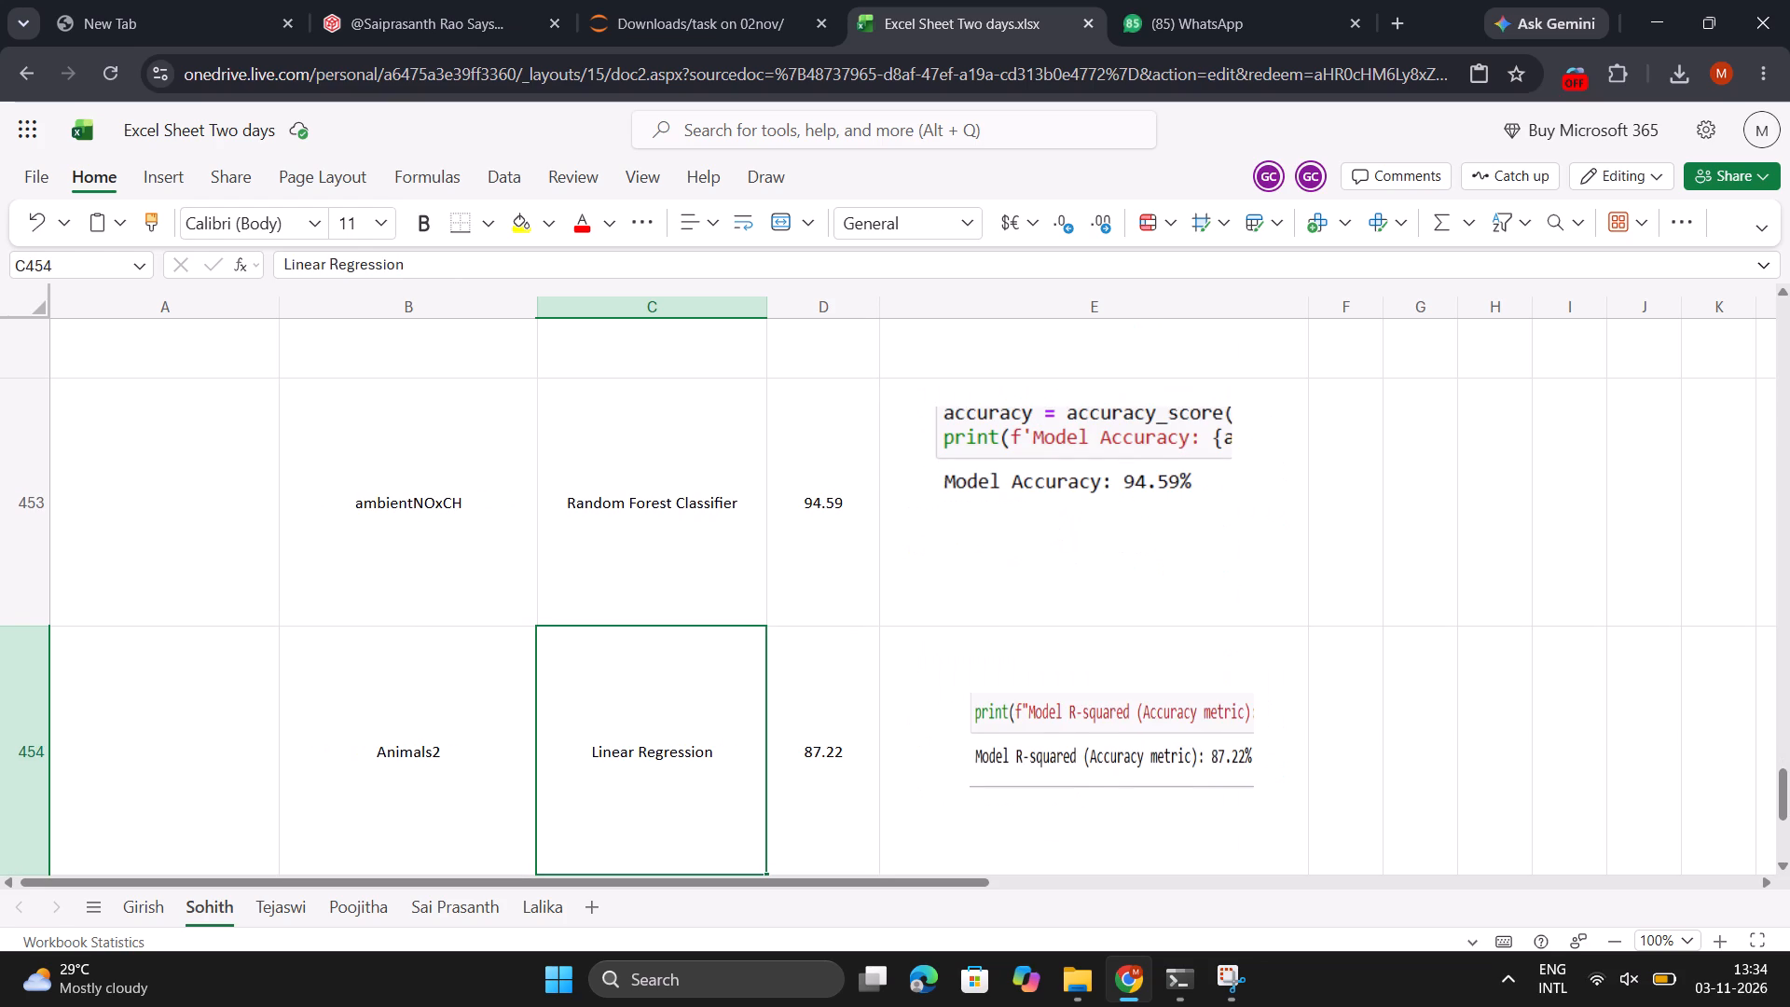
{"action": "key", "text": "Down"}
{"action": "key", "text": "Down"}
{"action": "key", "text": "Down"}
{"action": "key", "text": "Down"}
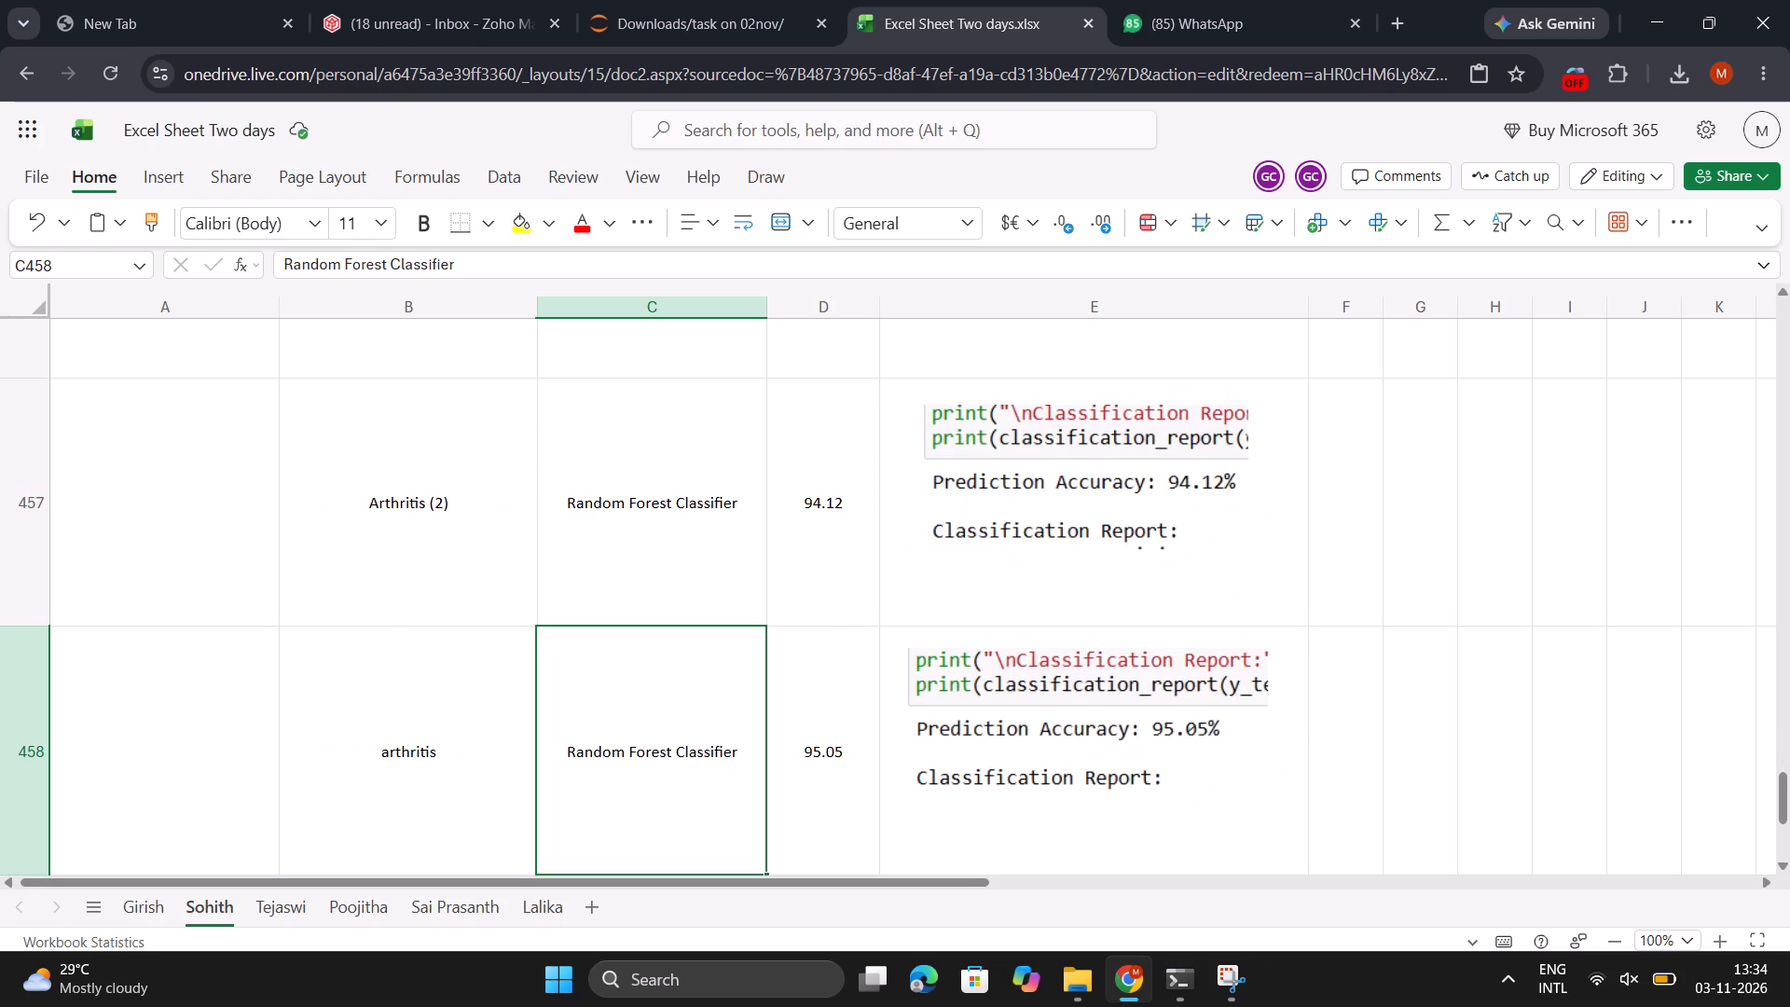
{"action": "key", "text": "Down"}
{"action": "key", "text": "Down"}
{"action": "key", "text": "Down"}
{"action": "key", "text": "Down"}
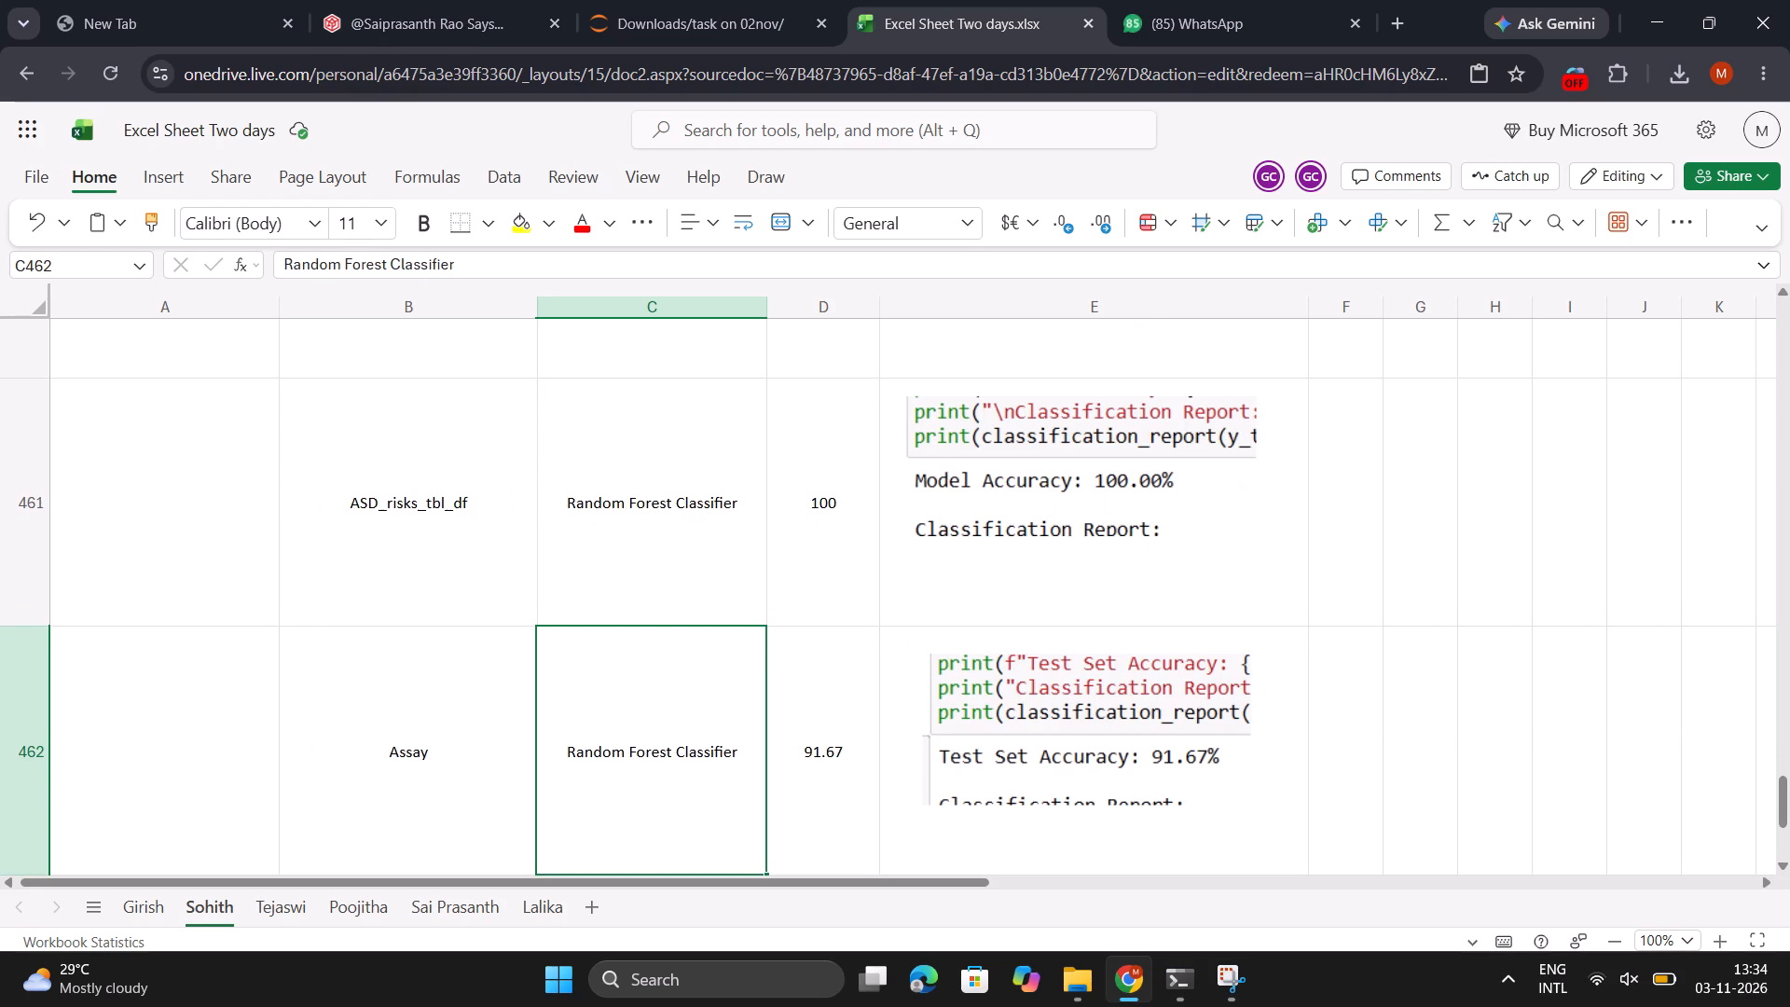
{"action": "key", "text": "Down"}
{"action": "key", "text": "Down"}
{"action": "key", "text": "Down"}
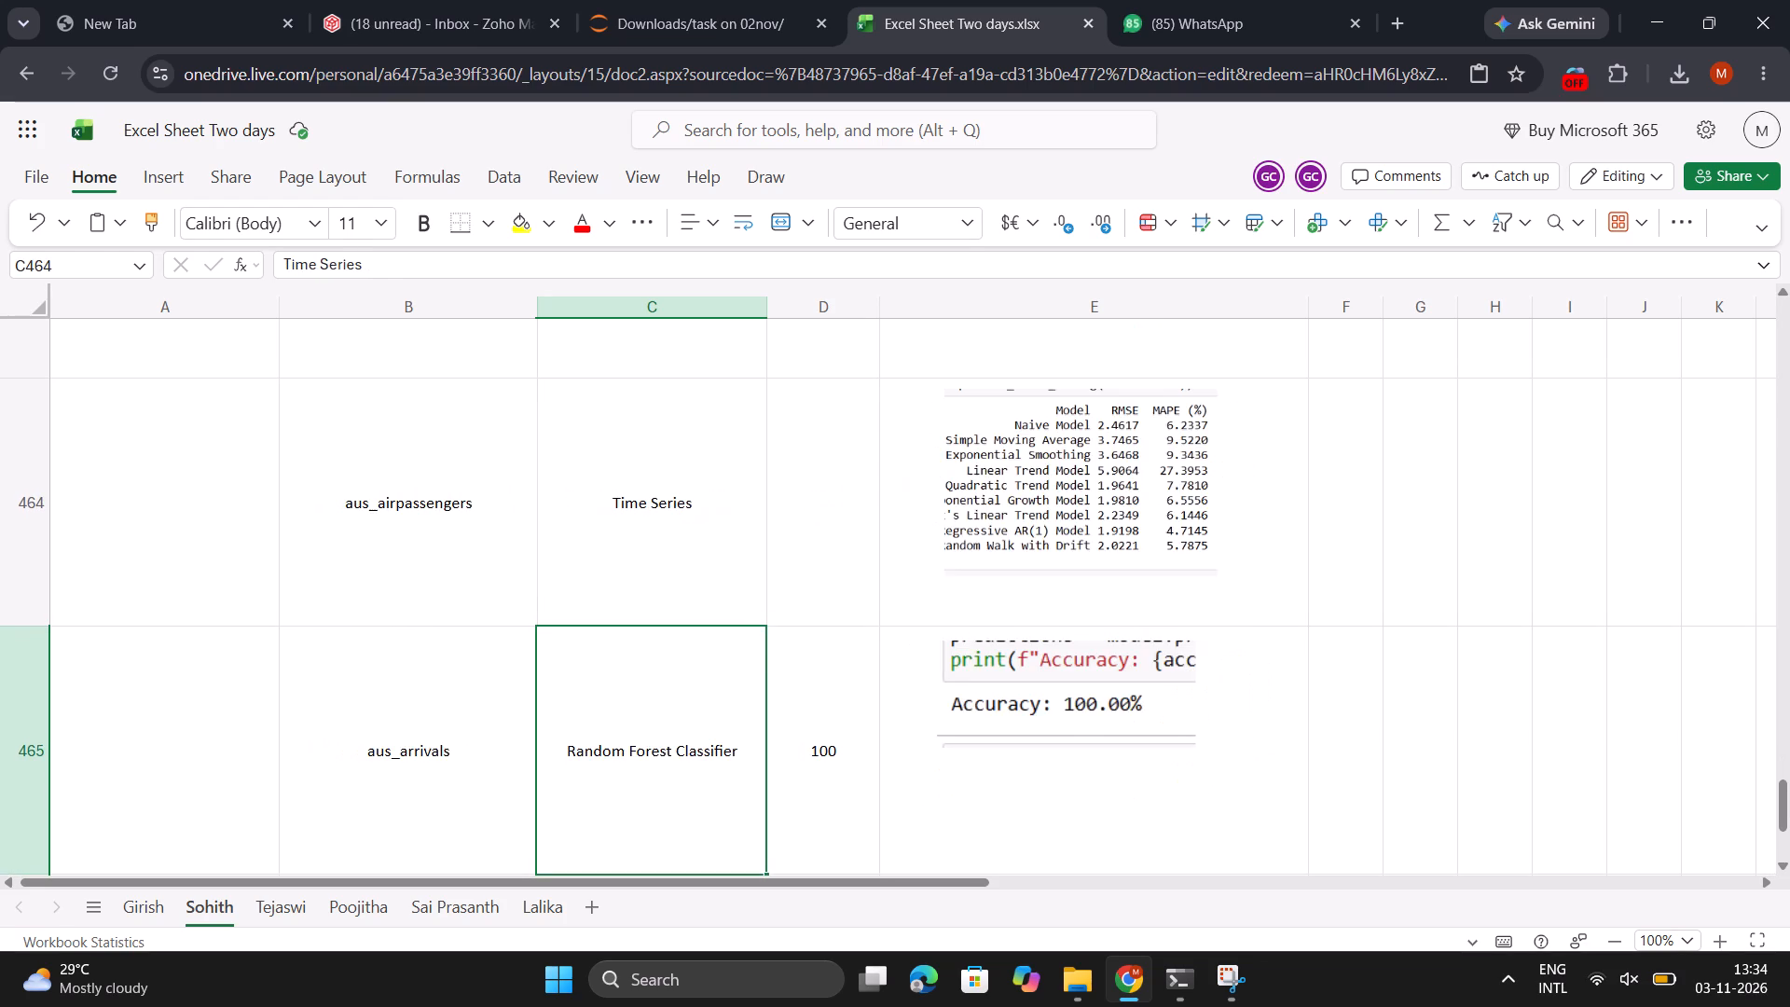
{"action": "key", "text": "Down"}
{"action": "key", "text": "Down"}
{"action": "key", "text": "Down"}
{"action": "key", "text": "Down"}
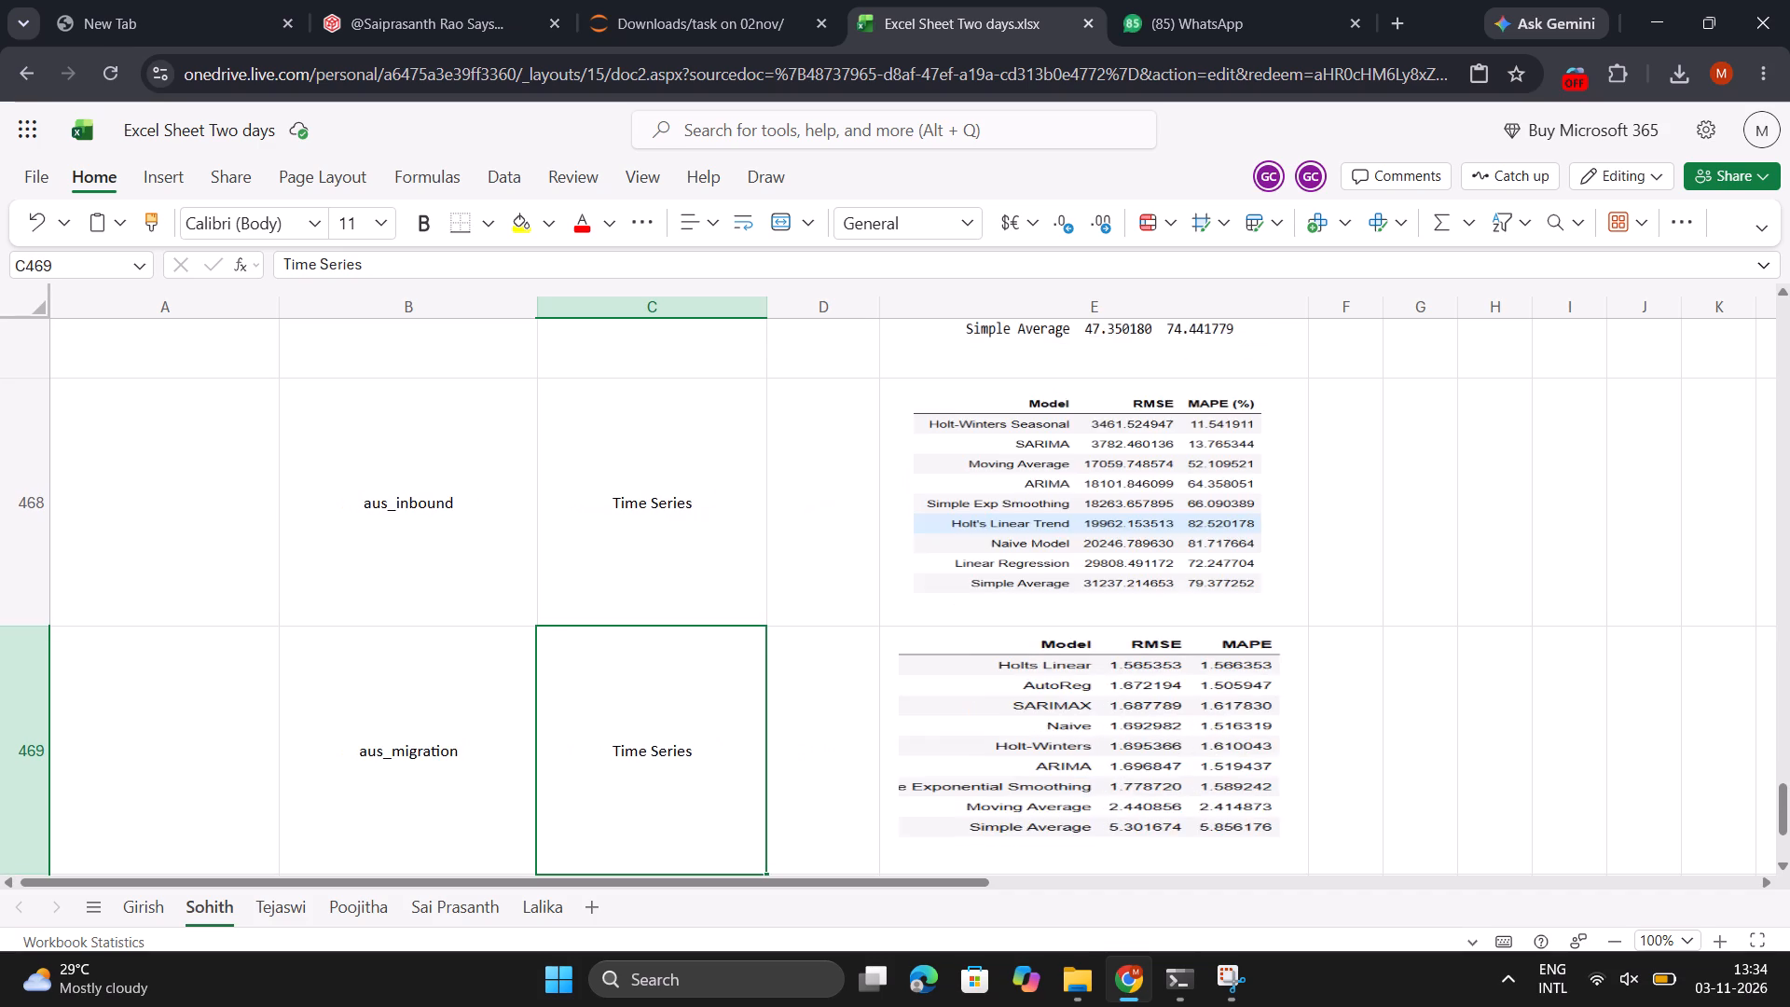
{"action": "key", "text": "Down"}
{"action": "key", "text": "Down"}
{"action": "key", "text": "Down"}
{"action": "key", "text": "Down"}
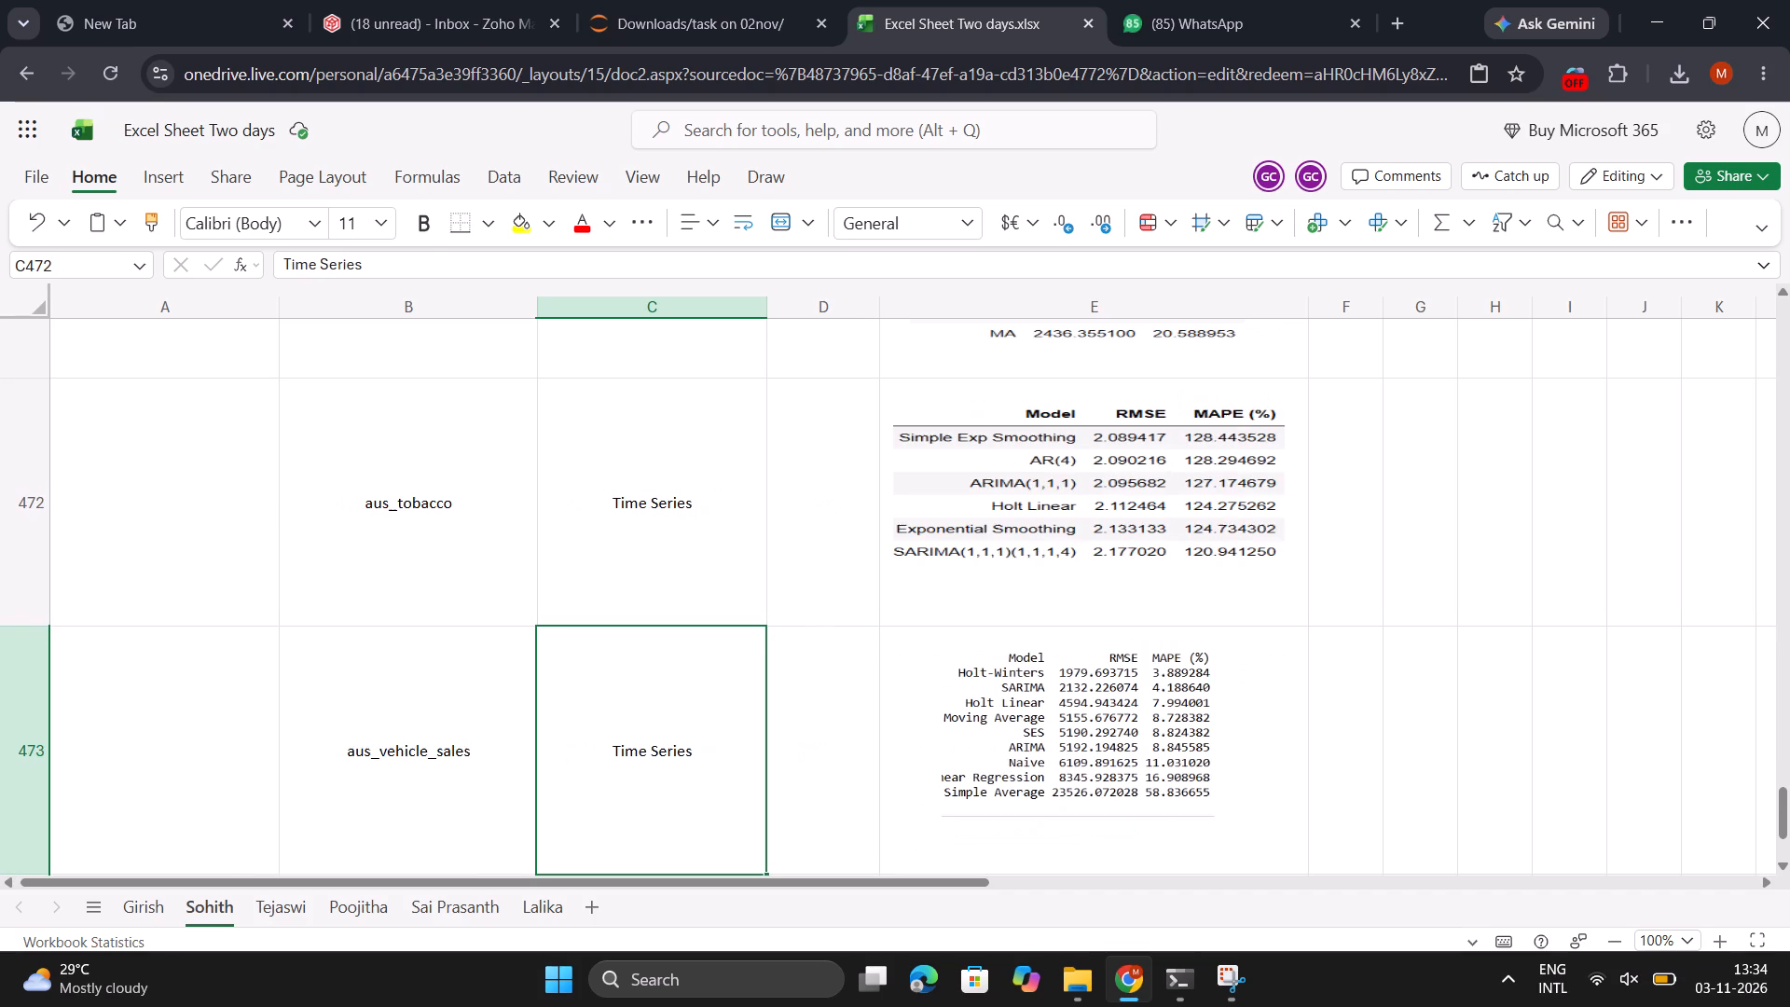
{"action": "key", "text": "Down"}
{"action": "key", "text": "Down"}
{"action": "key", "text": "Down"}
{"action": "key", "text": "Down"}
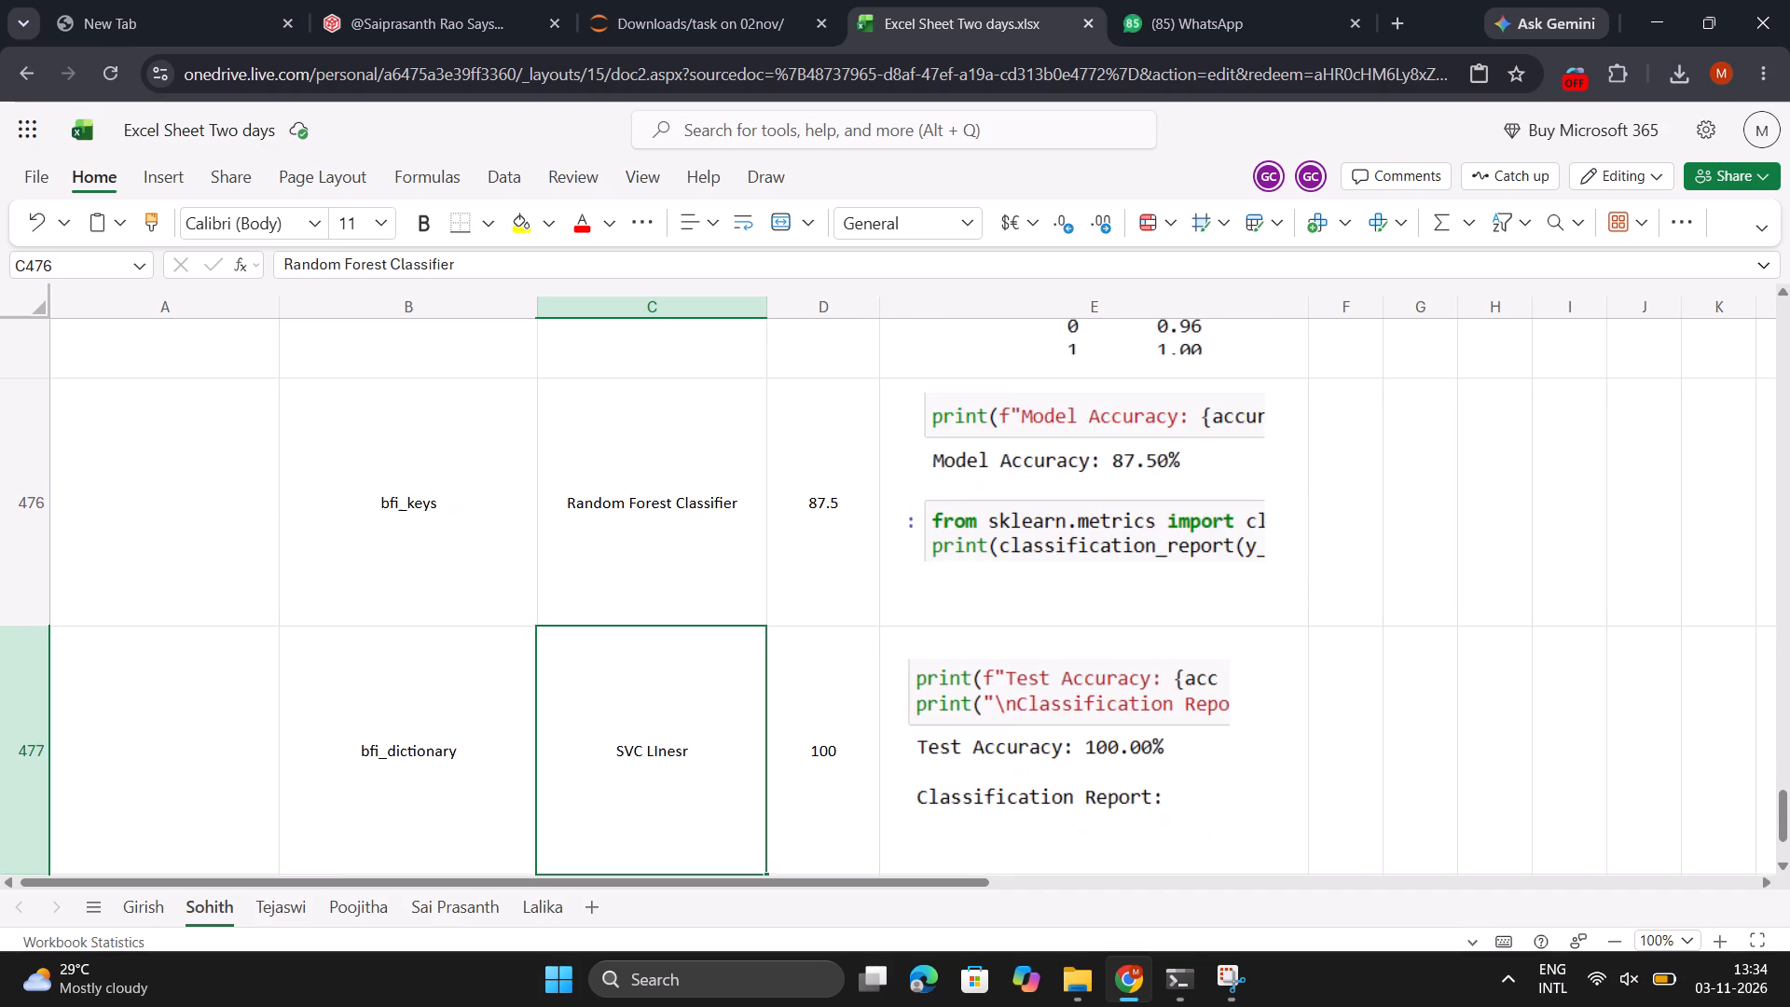
{"action": "key", "text": "Down"}
{"action": "key", "text": "Down"}
{"action": "key", "text": "Down"}
{"action": "key", "text": "Down"}
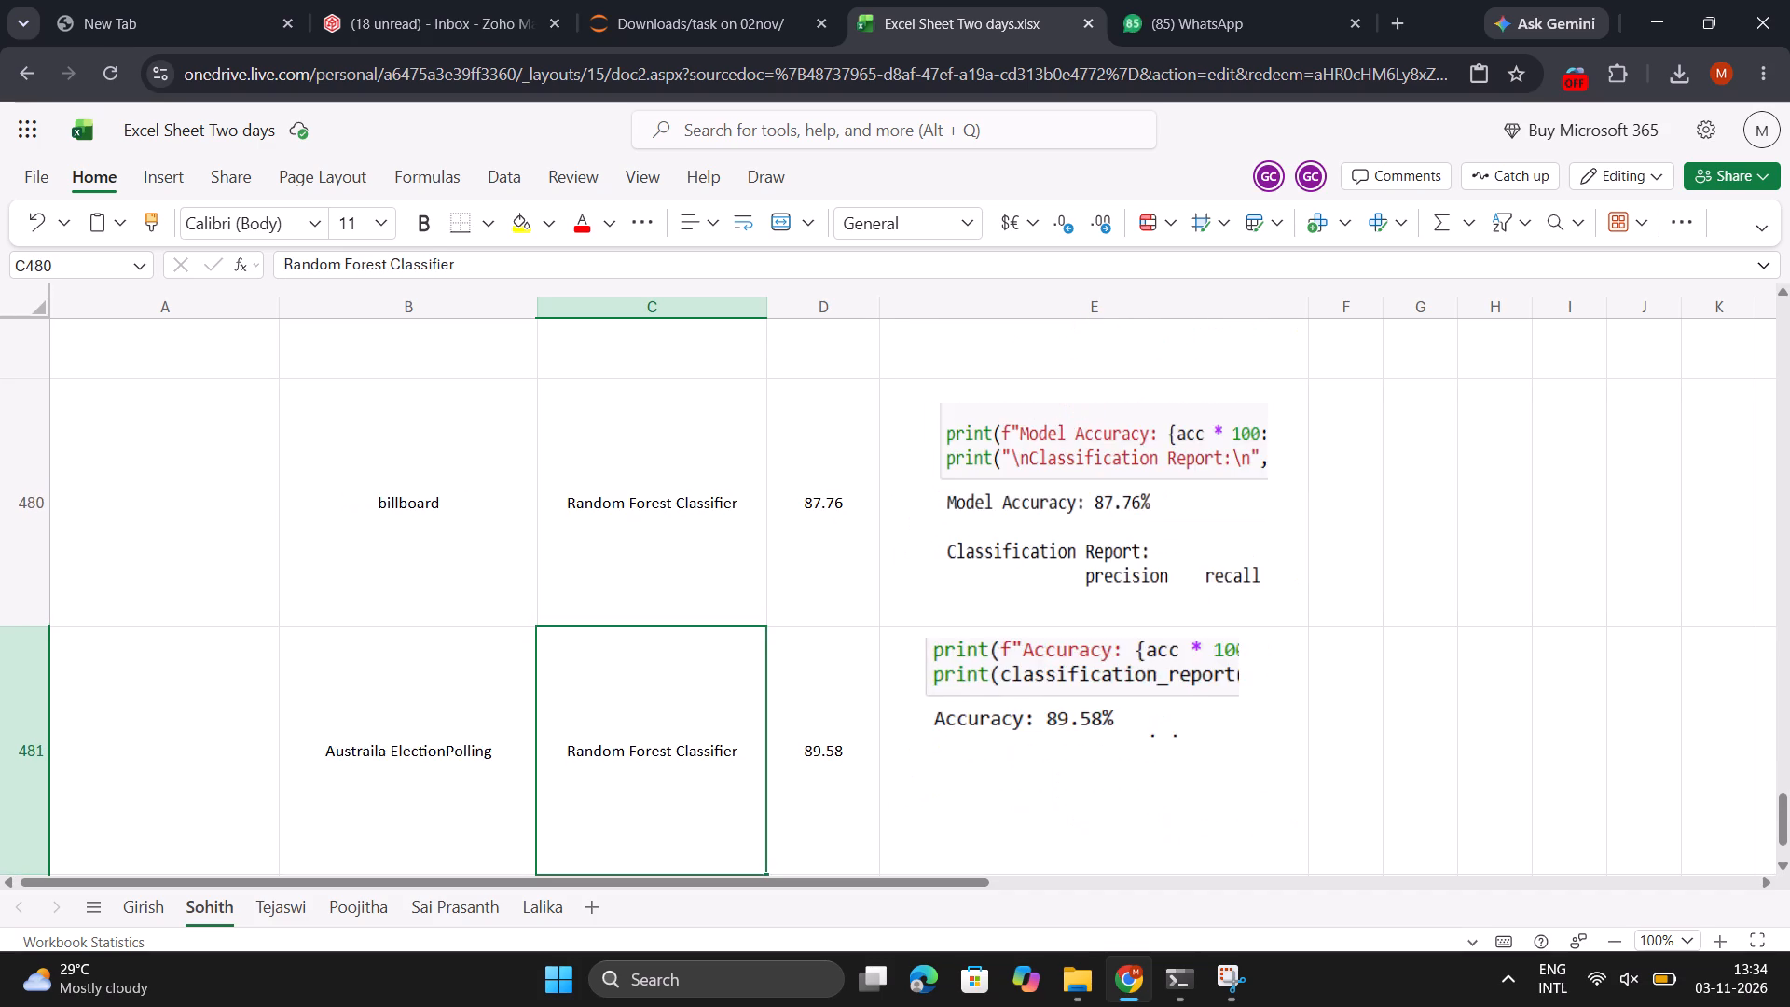
{"action": "key", "text": "Down"}
{"action": "key", "text": "Down"}
{"action": "key", "text": "Down"}
{"action": "key", "text": "Down"}
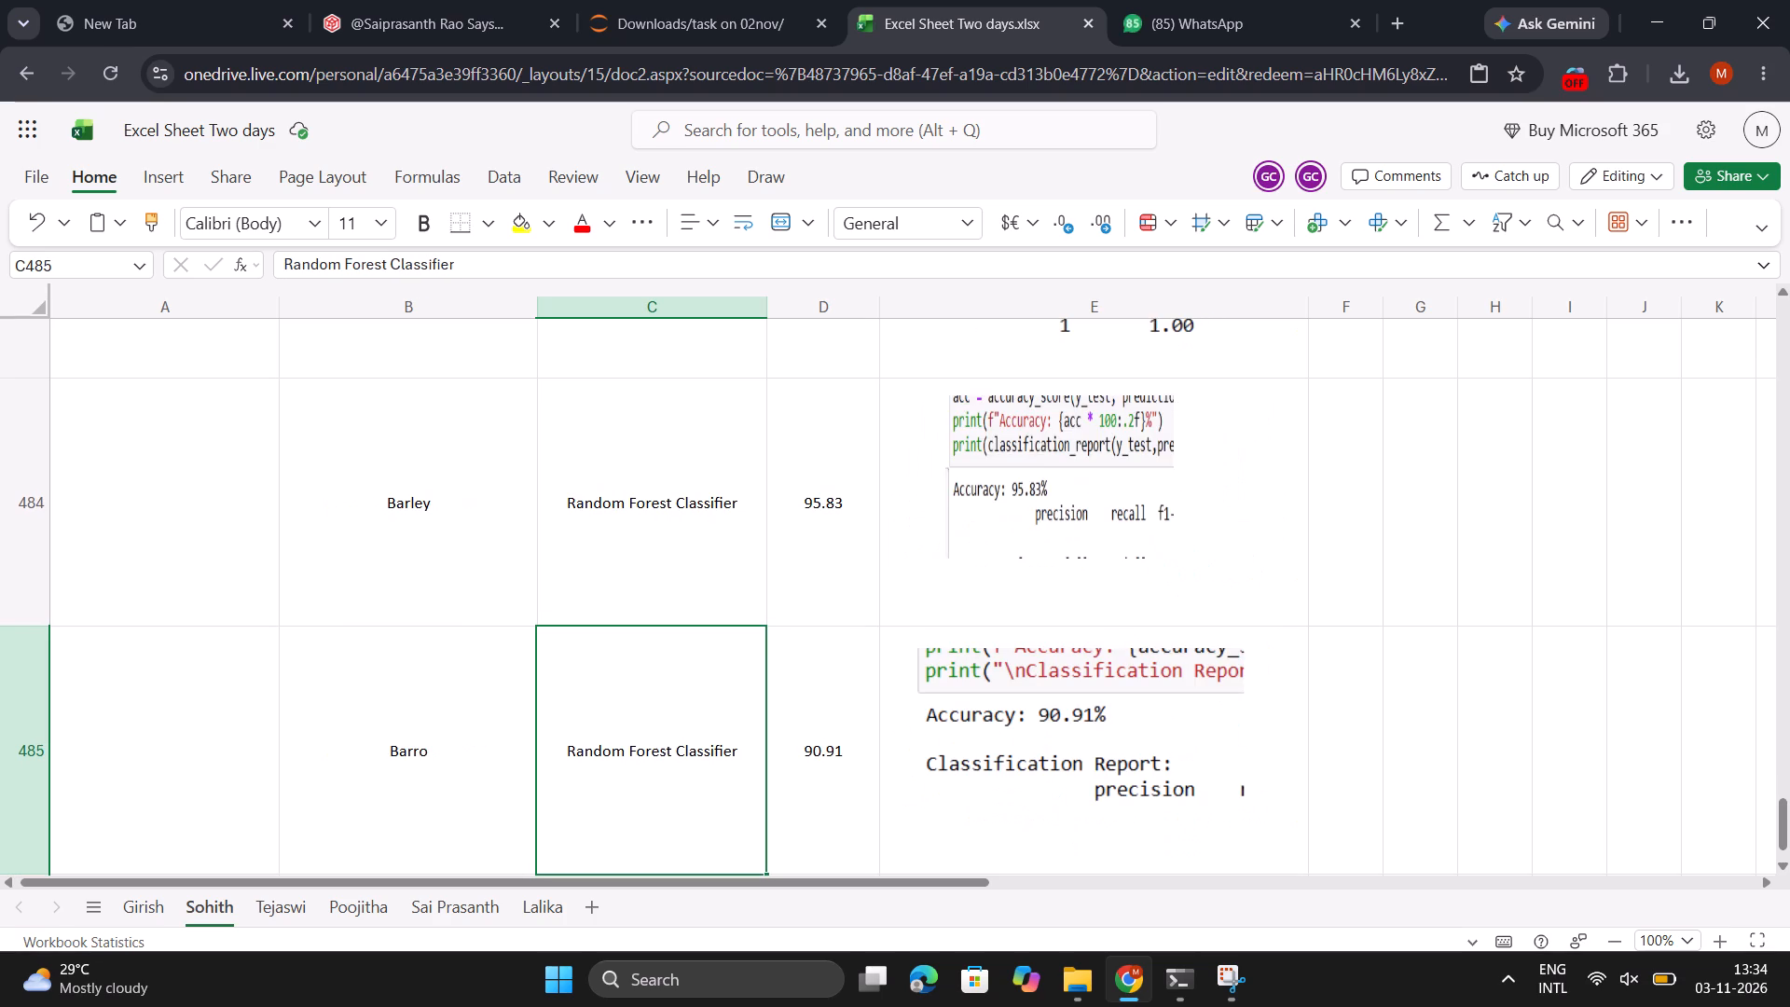
{"action": "key", "text": "Down"}
{"action": "key", "text": "Down"}
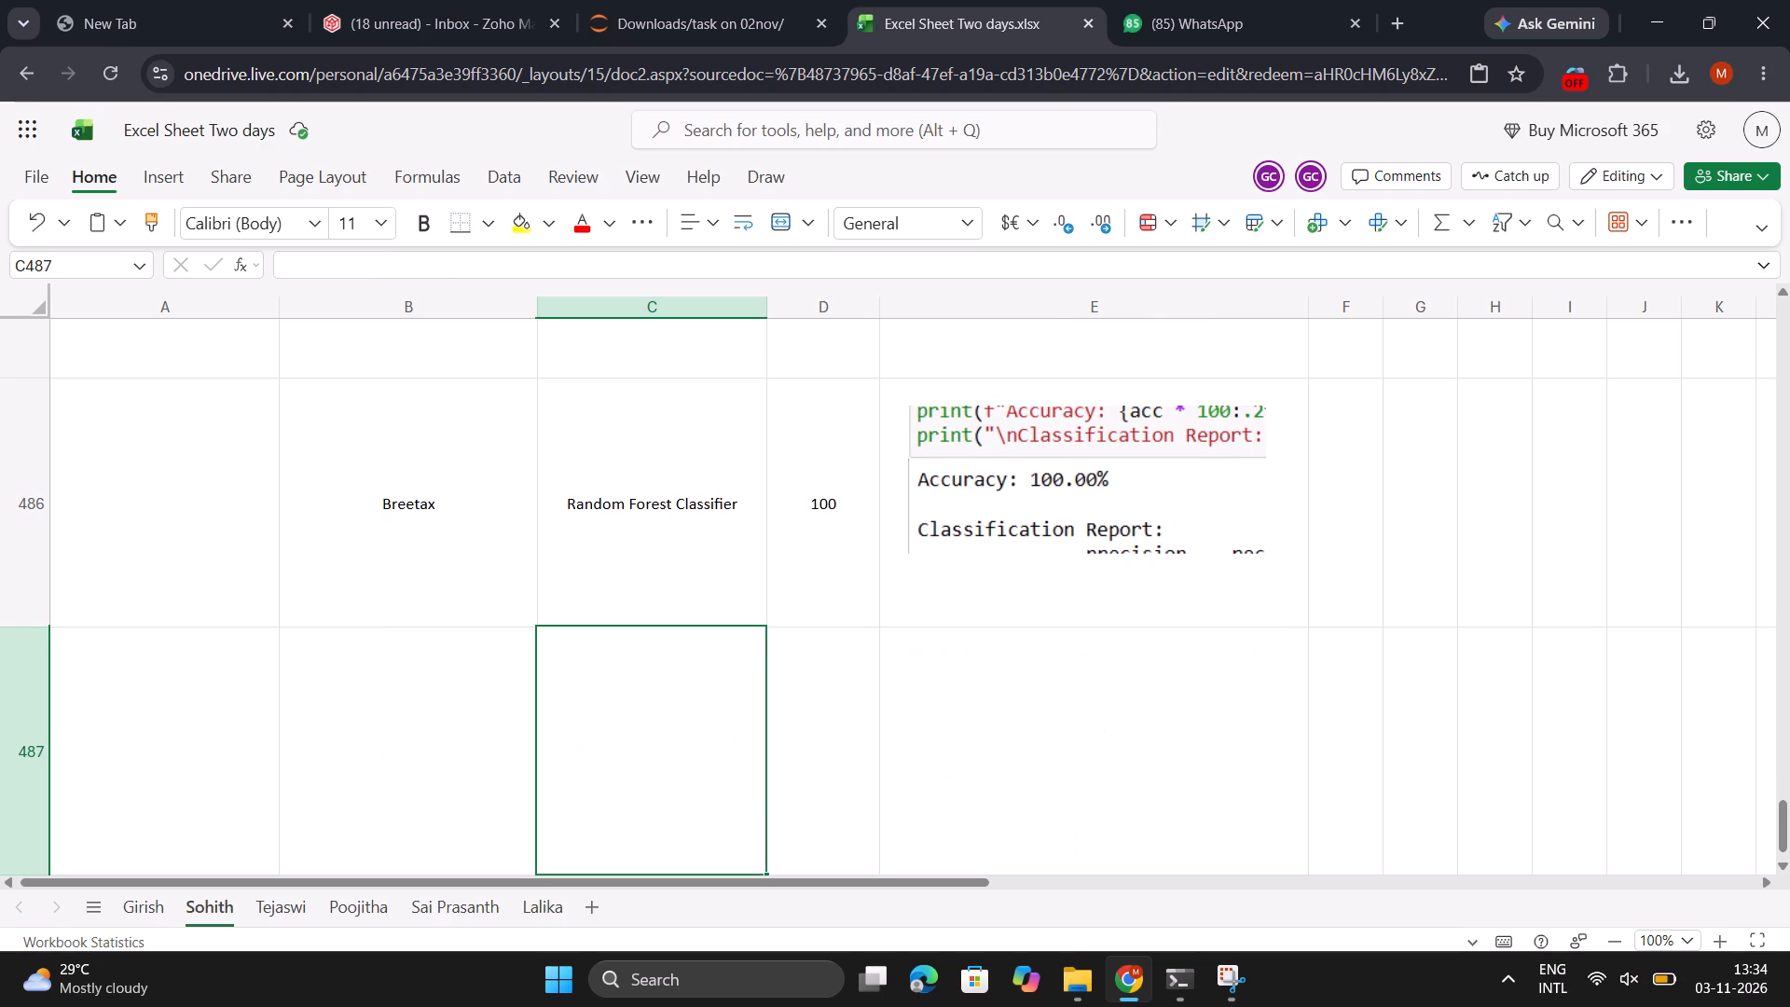
Look back through the Sohith sheet's dataset entries and result screenshots up to the 2/11/2026 batch starting at row 400.
{"action": "scroll", "coordinate": [664, 535], "scroll_direction": "up", "scroll_amount": 9}
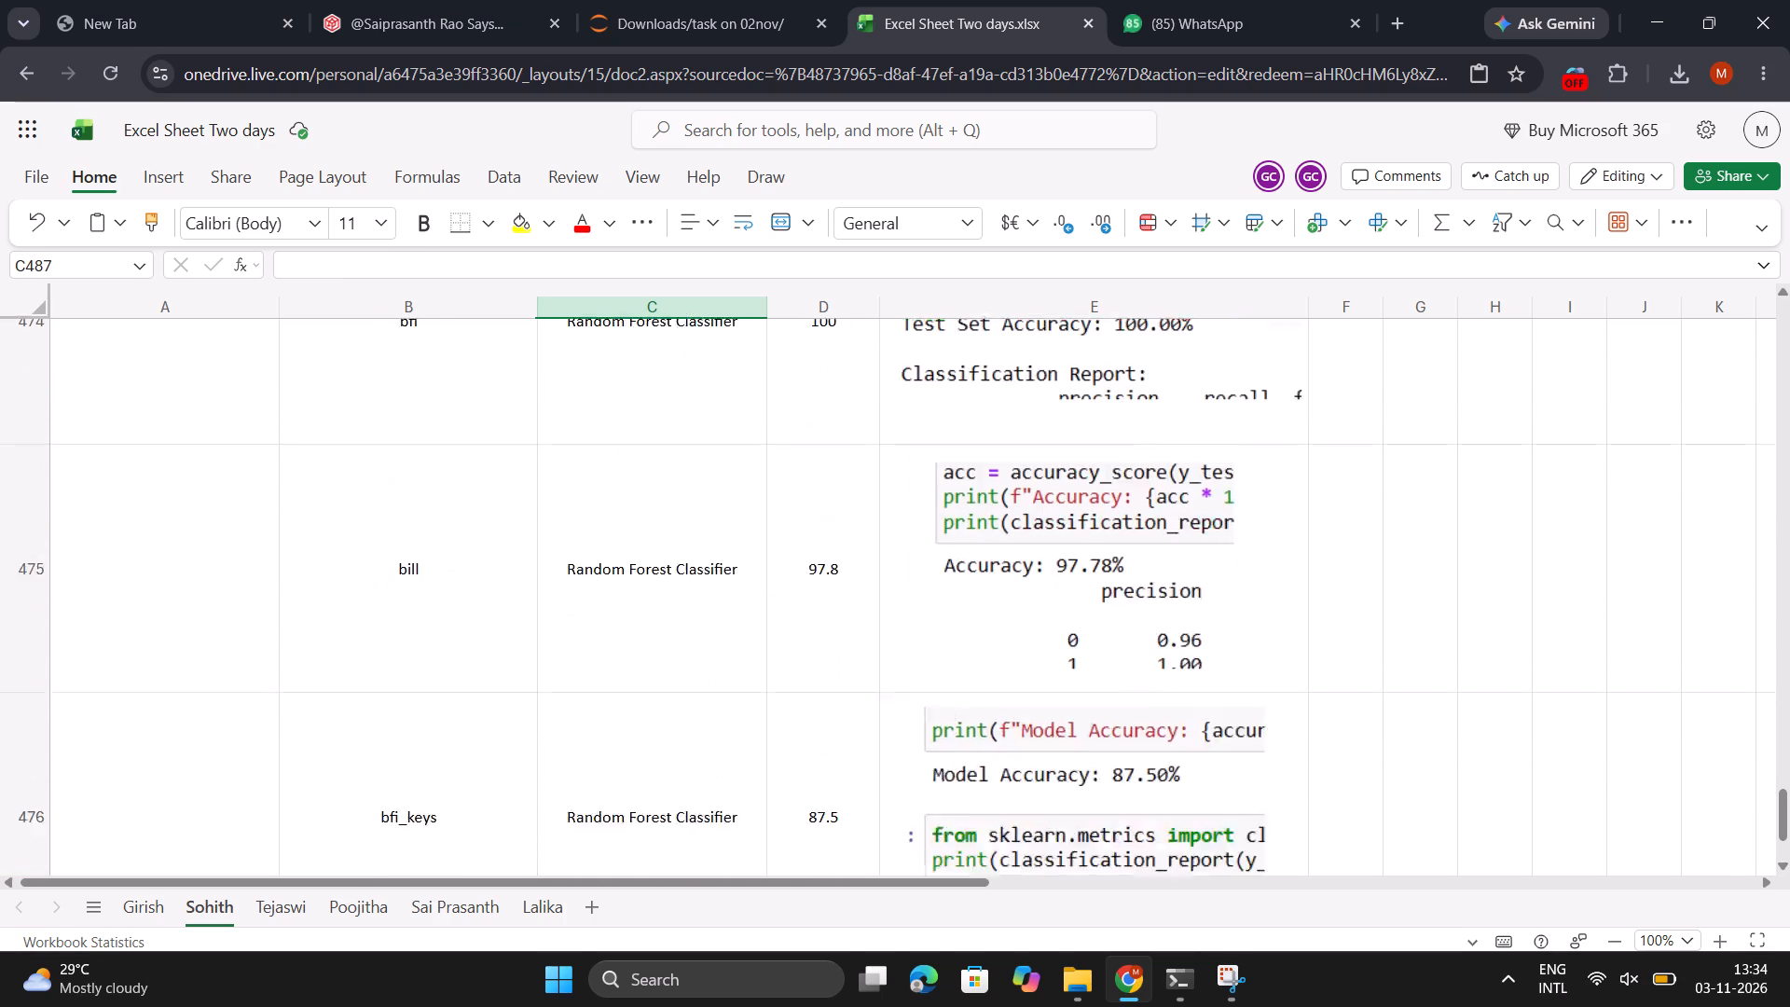
{"action": "scroll", "coordinate": [664, 535], "scroll_direction": "up", "scroll_amount": 7}
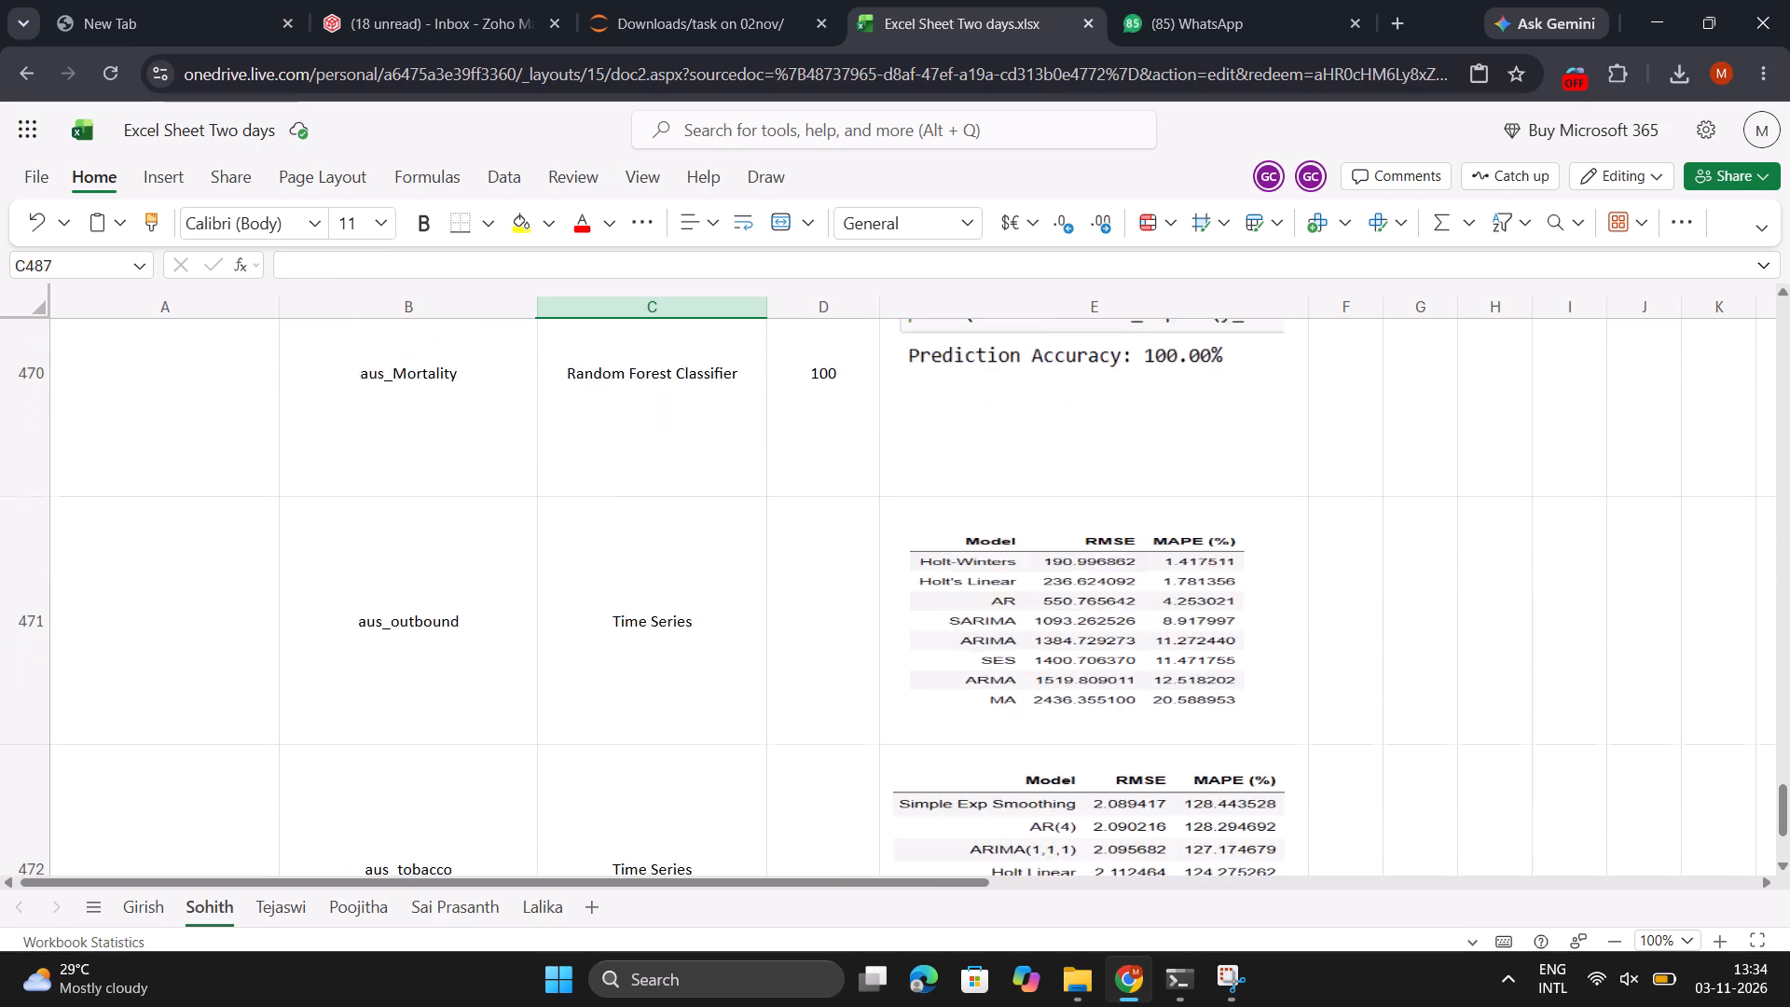
{"action": "scroll", "coordinate": [664, 535], "scroll_direction": "up", "scroll_amount": 7}
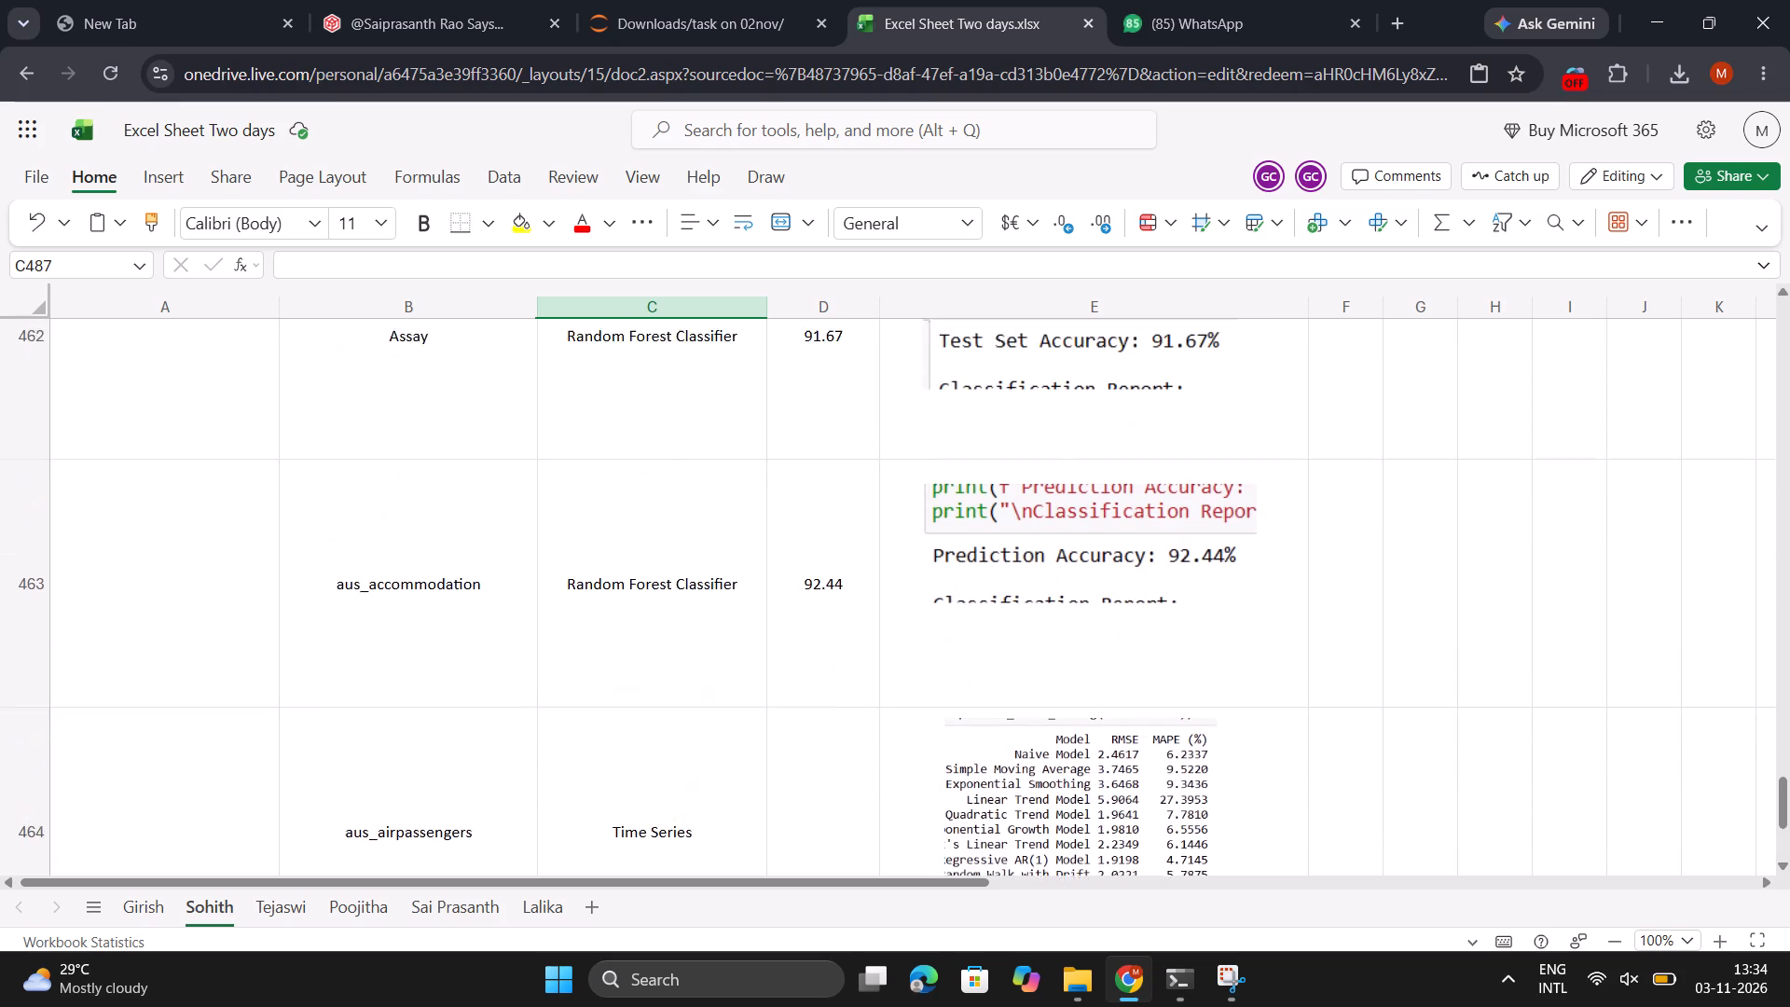
{"action": "scroll", "coordinate": [664, 535], "scroll_direction": "up", "scroll_amount": 7}
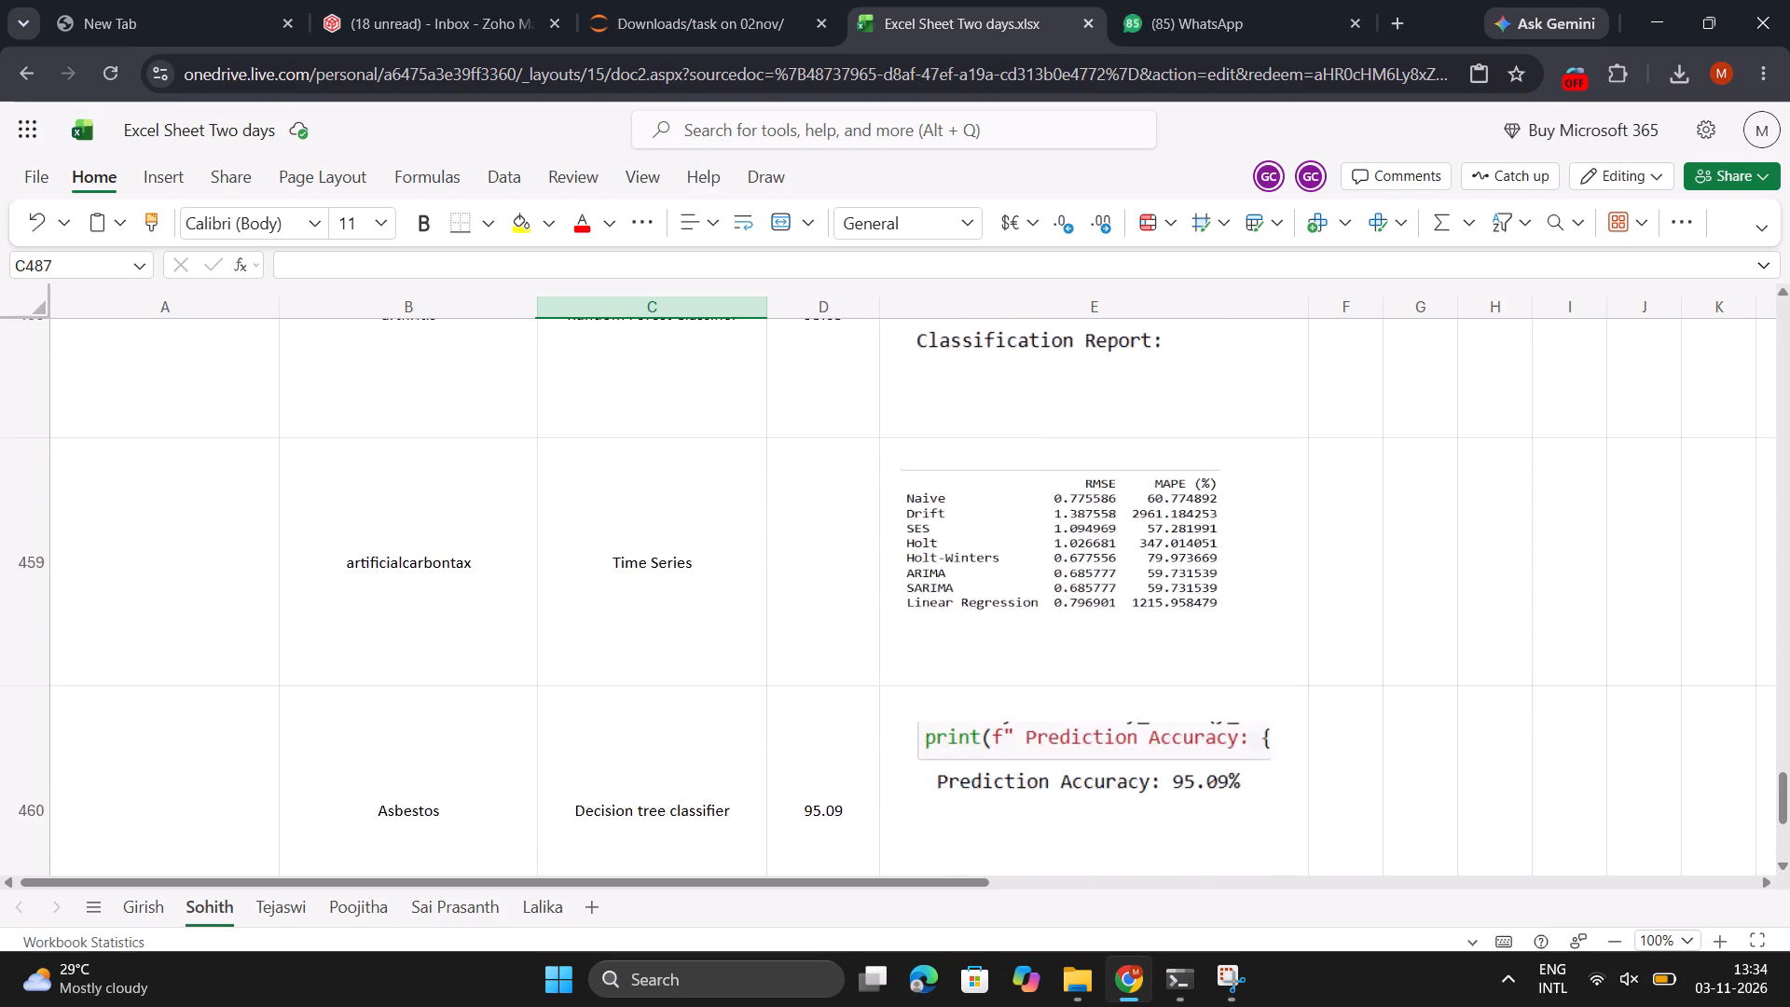
{"action": "scroll", "coordinate": [664, 535], "scroll_direction": "up", "scroll_amount": 5}
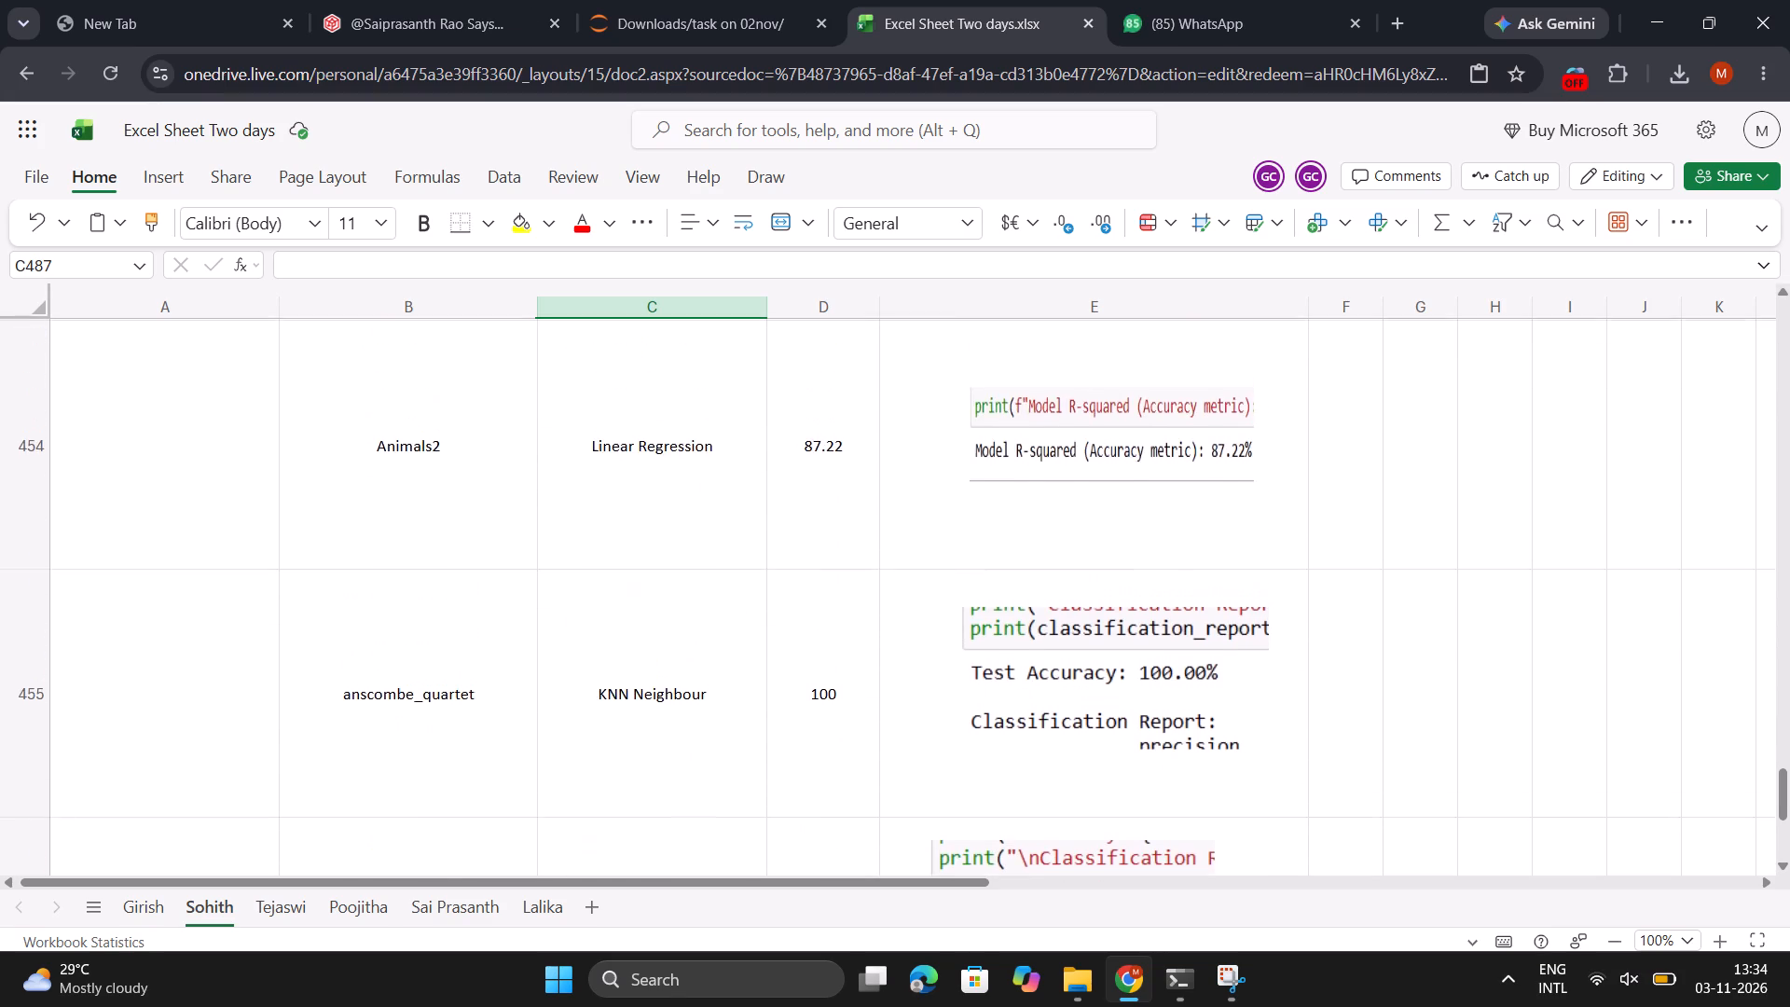
{"action": "scroll", "coordinate": [664, 535], "scroll_direction": "up", "scroll_amount": 8}
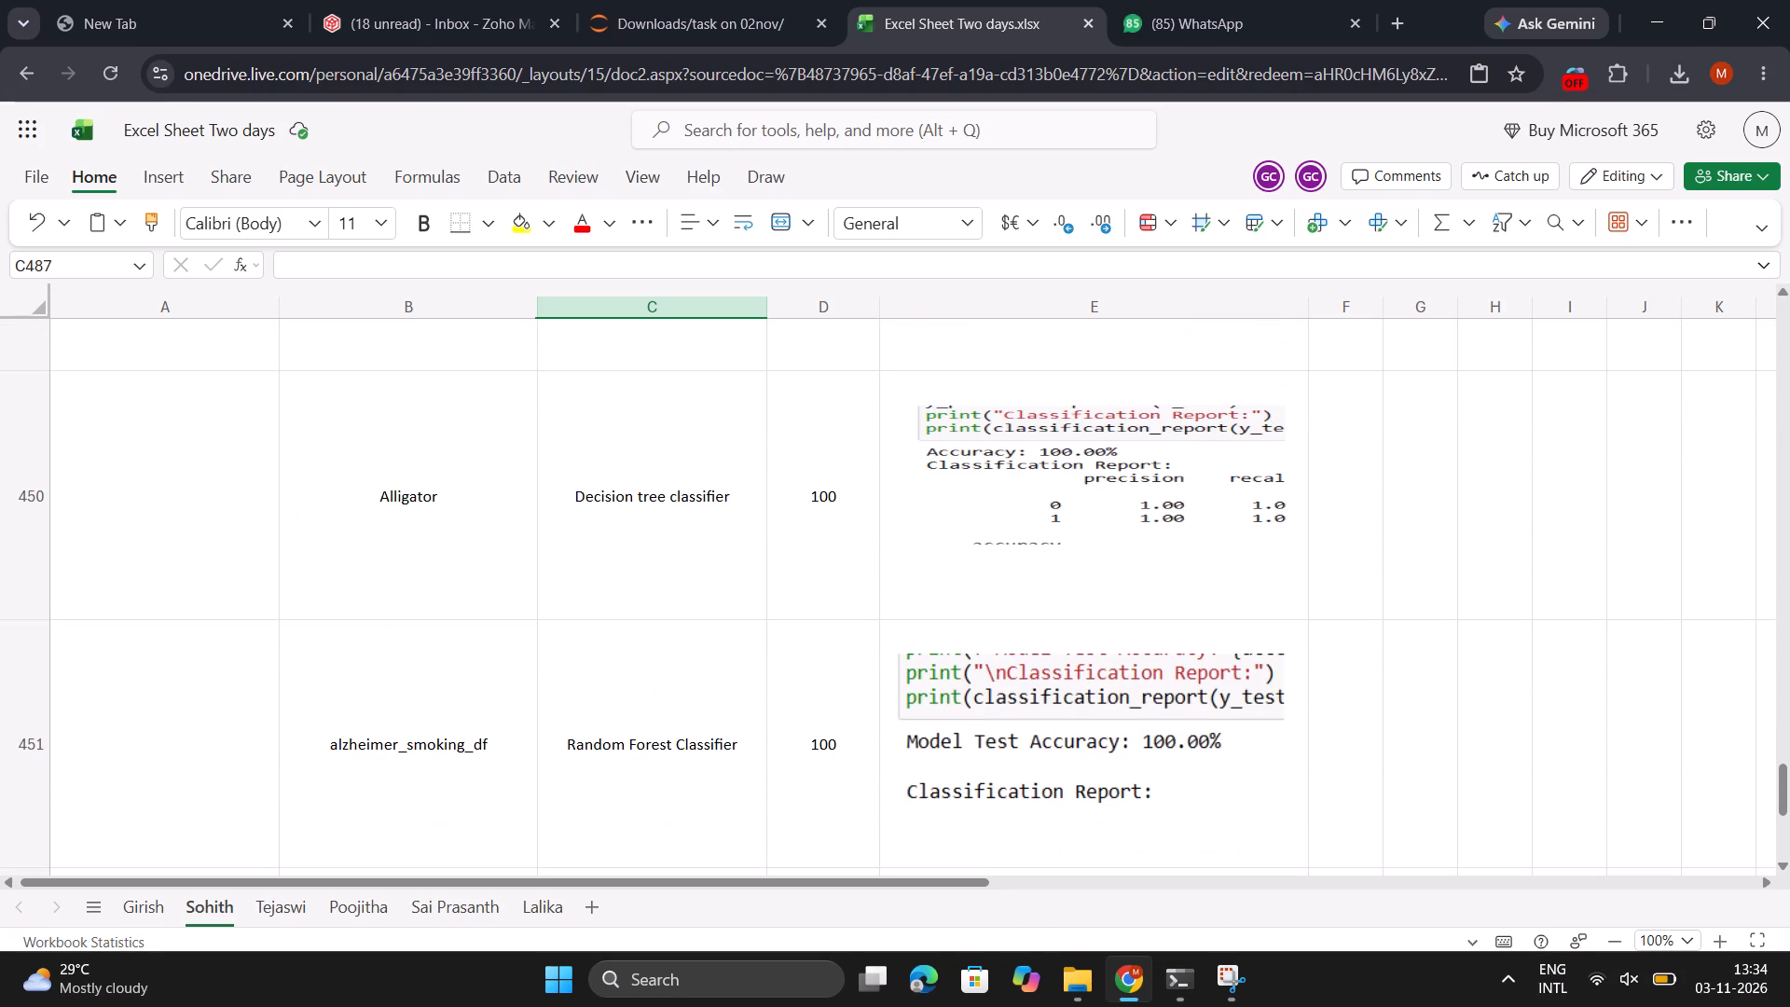
{"action": "scroll", "coordinate": [664, 535], "scroll_direction": "up", "scroll_amount": 2}
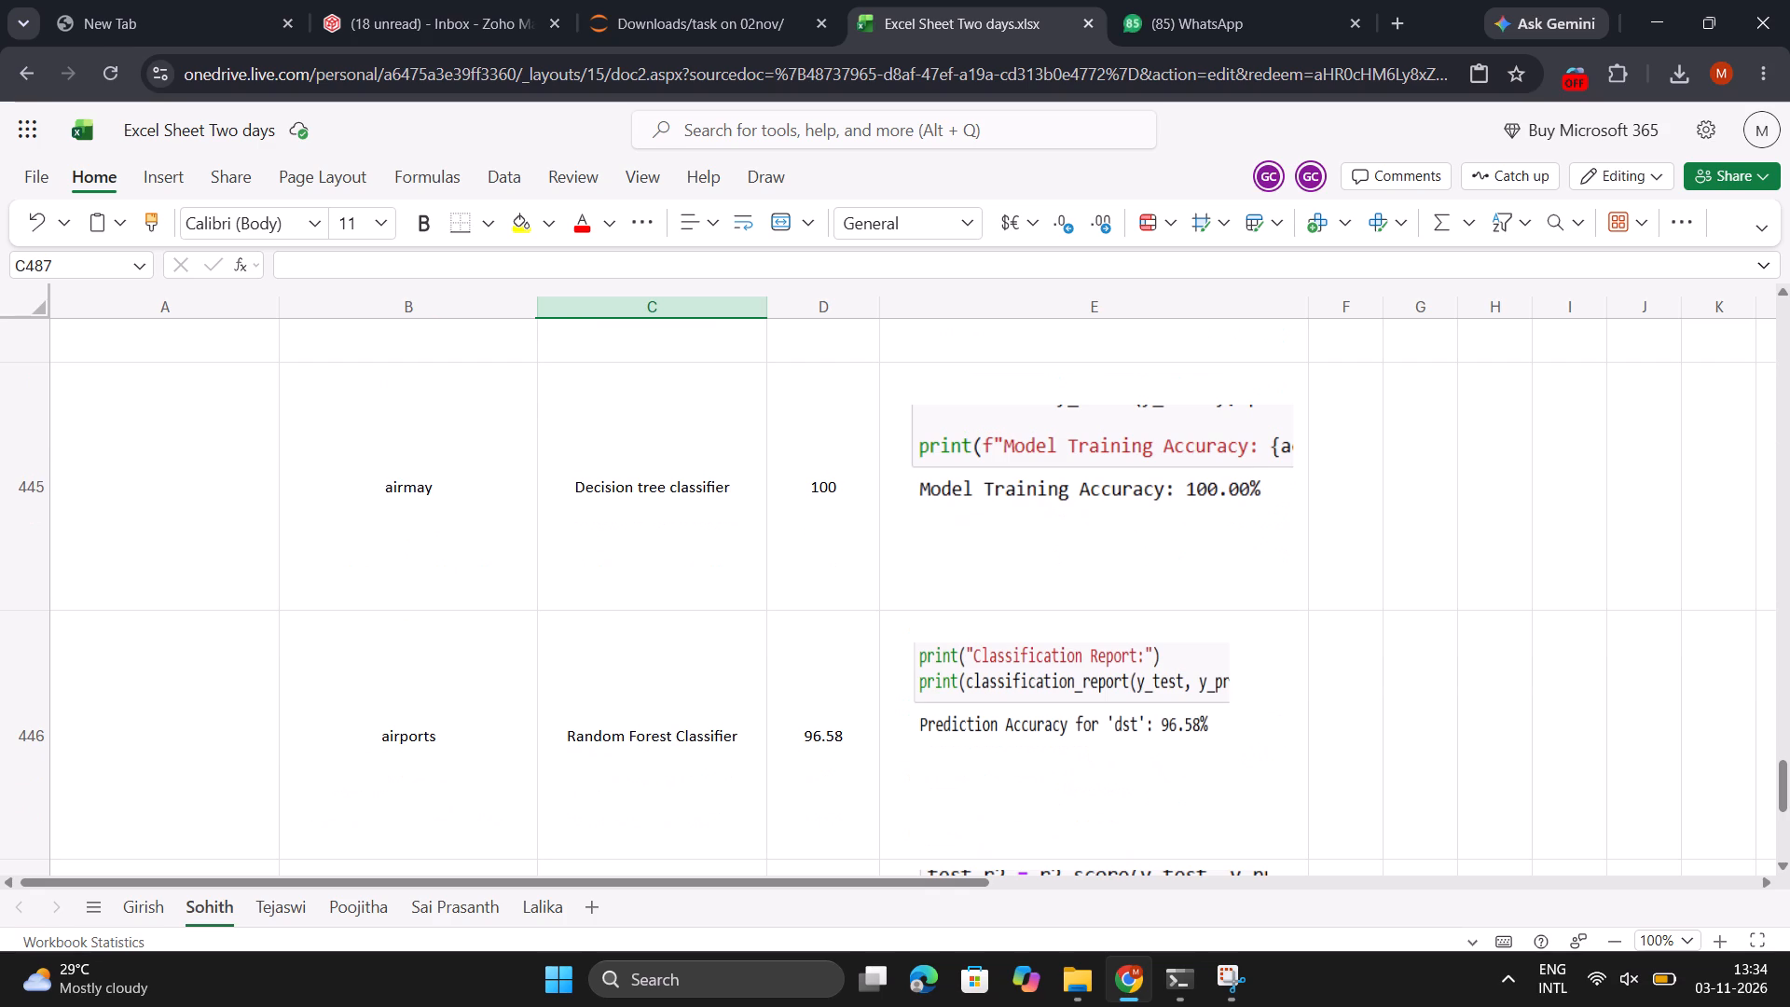
{"action": "scroll", "coordinate": [635, 473], "scroll_direction": "up", "scroll_amount": 7}
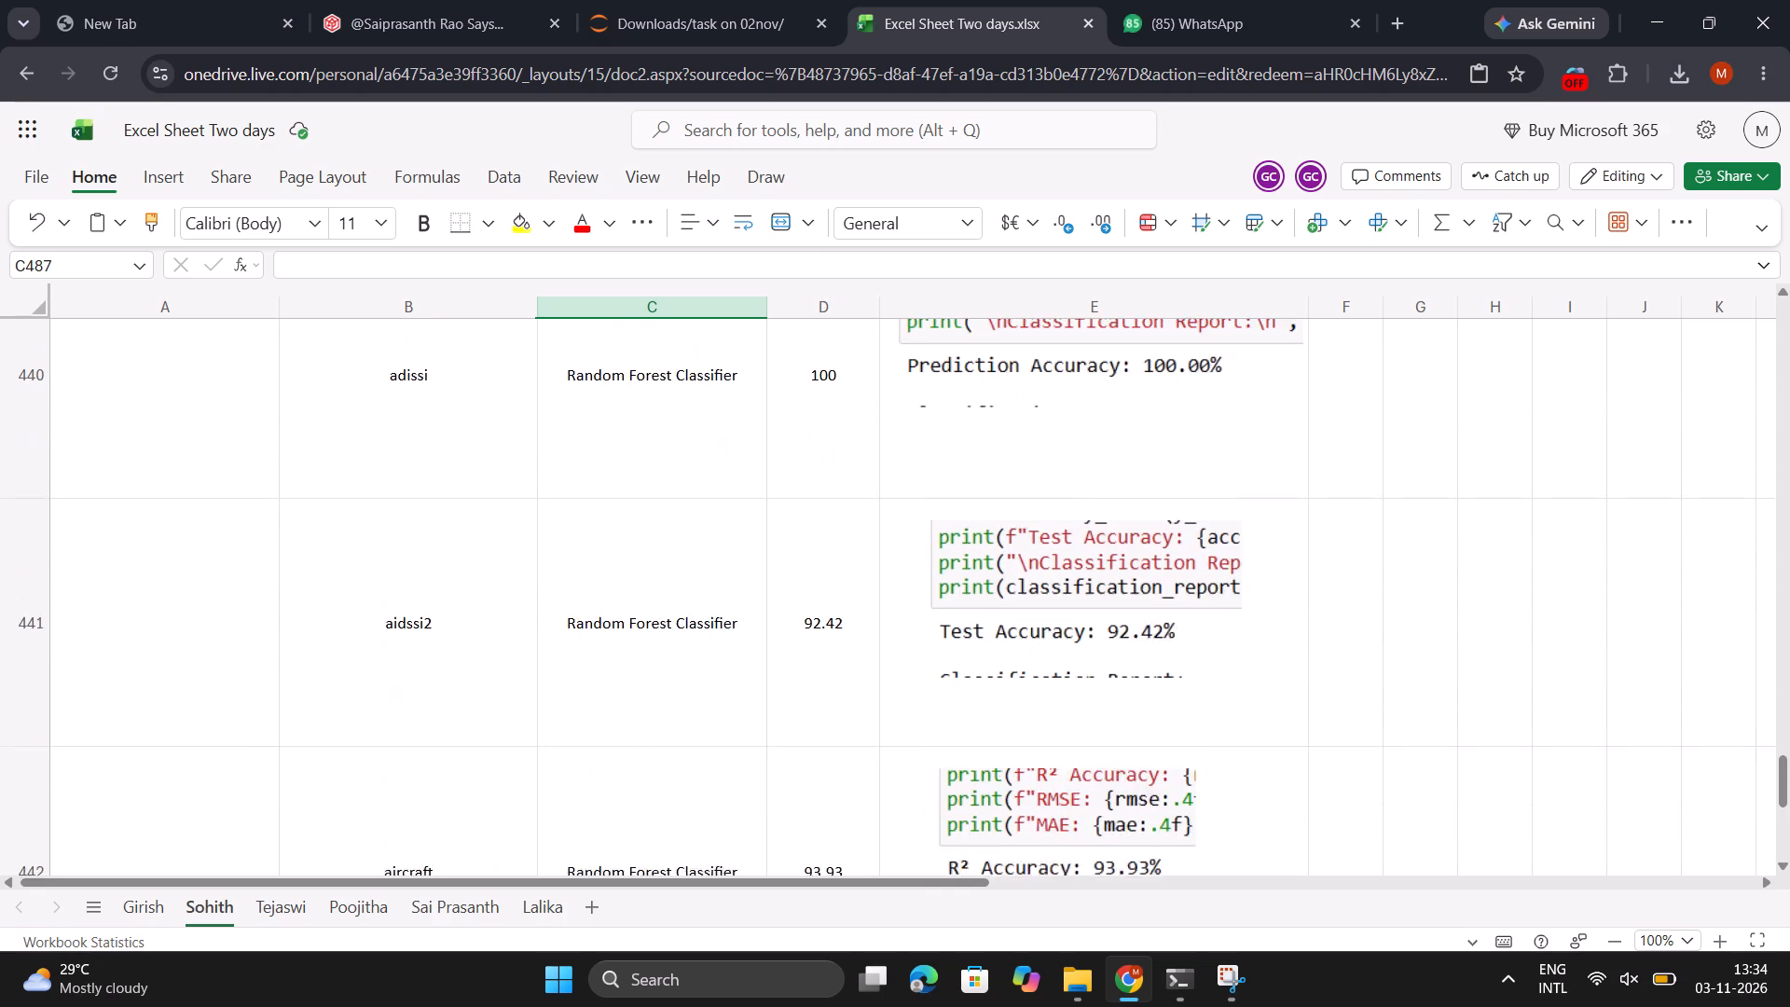
{"action": "scroll", "coordinate": [635, 473], "scroll_direction": "up", "scroll_amount": 7}
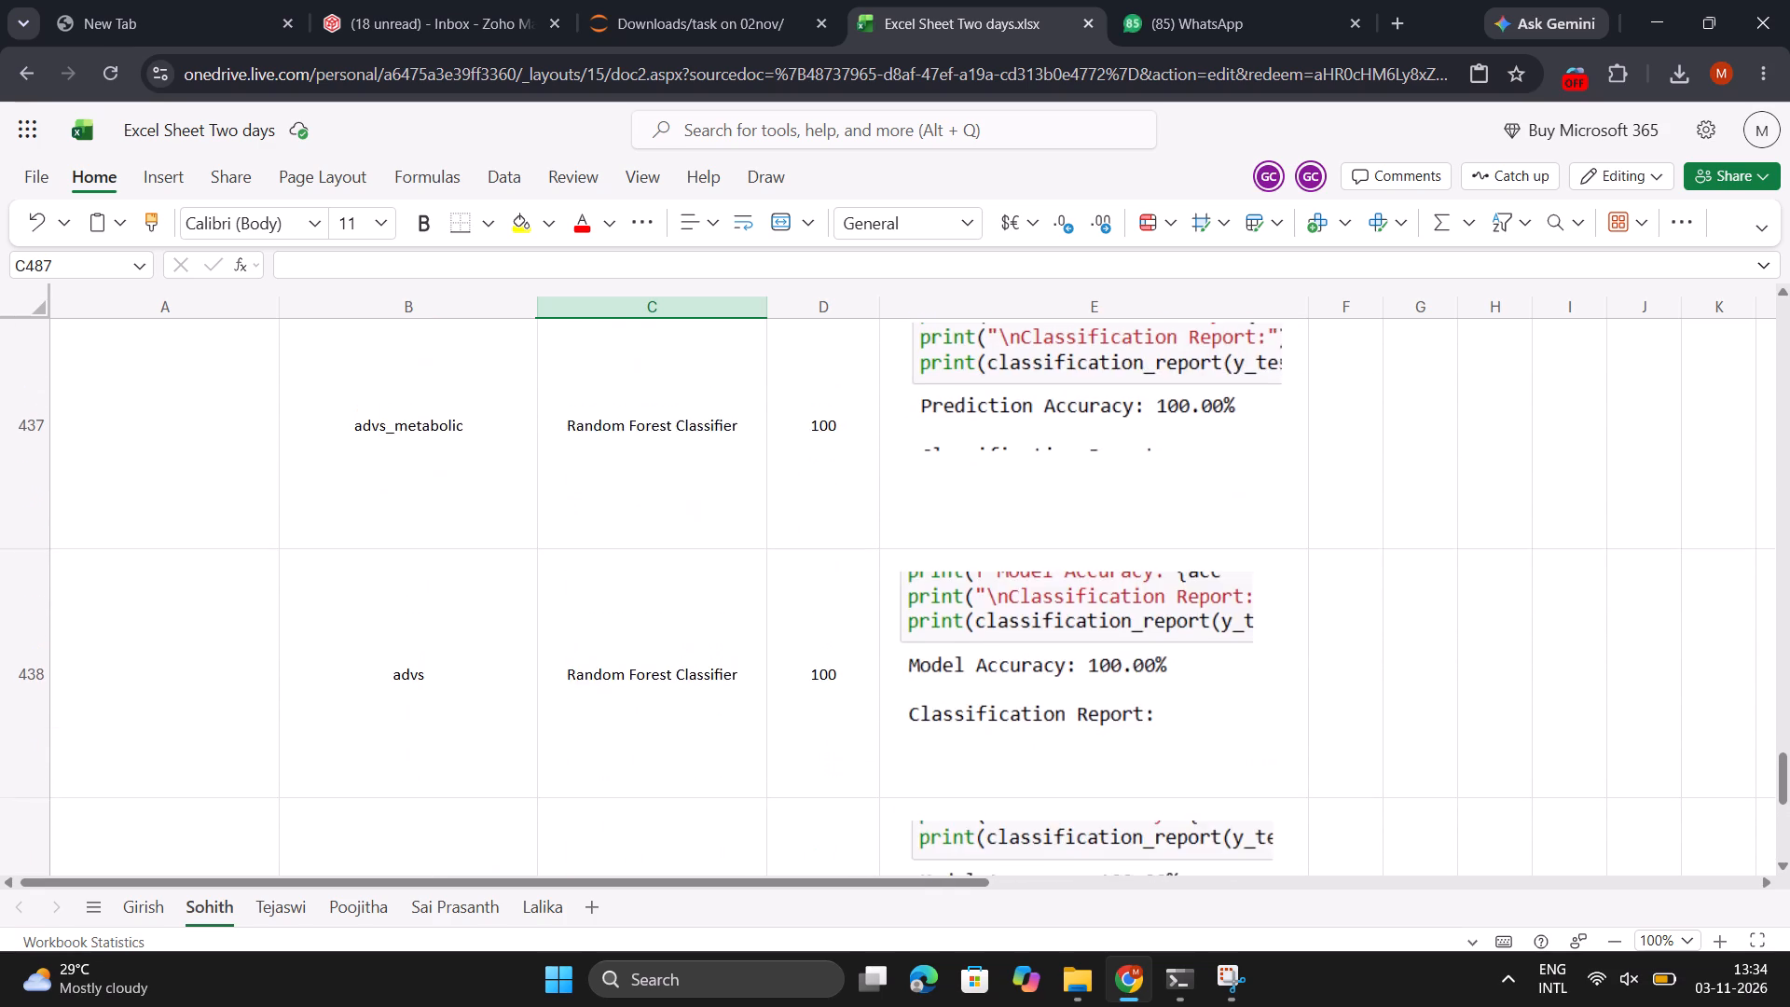
{"action": "scroll", "coordinate": [635, 473], "scroll_direction": "up", "scroll_amount": 7}
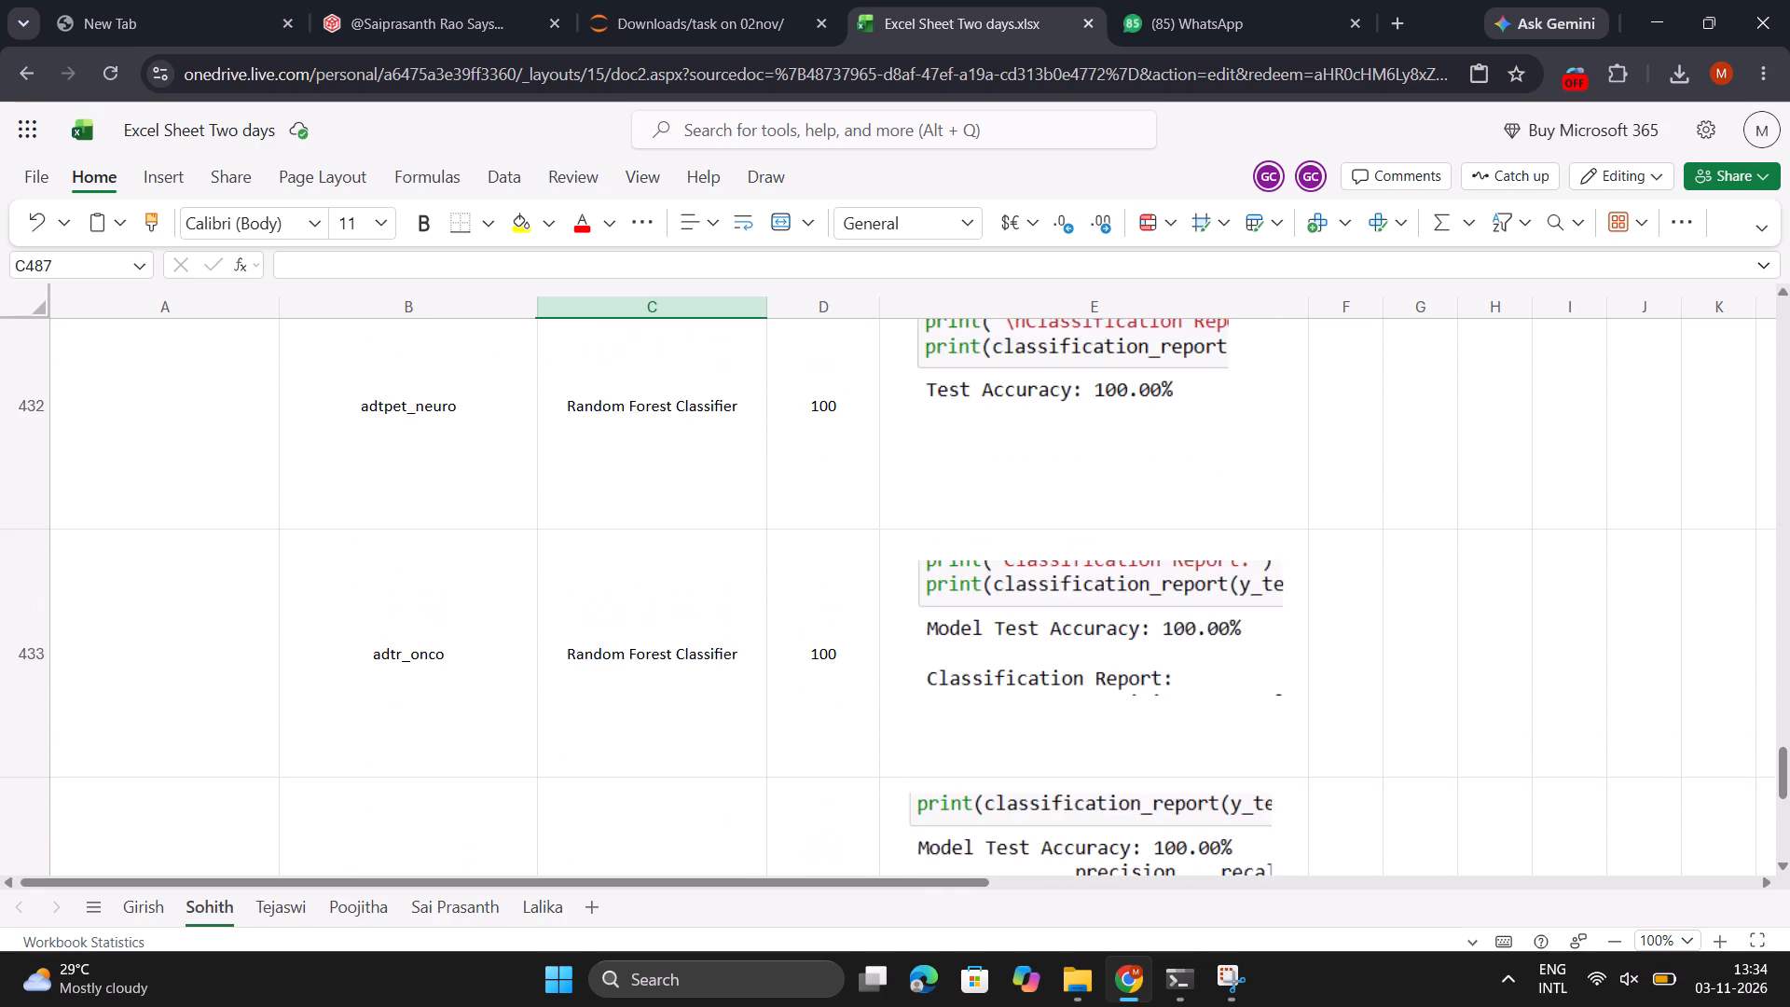
{"action": "scroll", "coordinate": [635, 473], "scroll_direction": "up", "scroll_amount": 6}
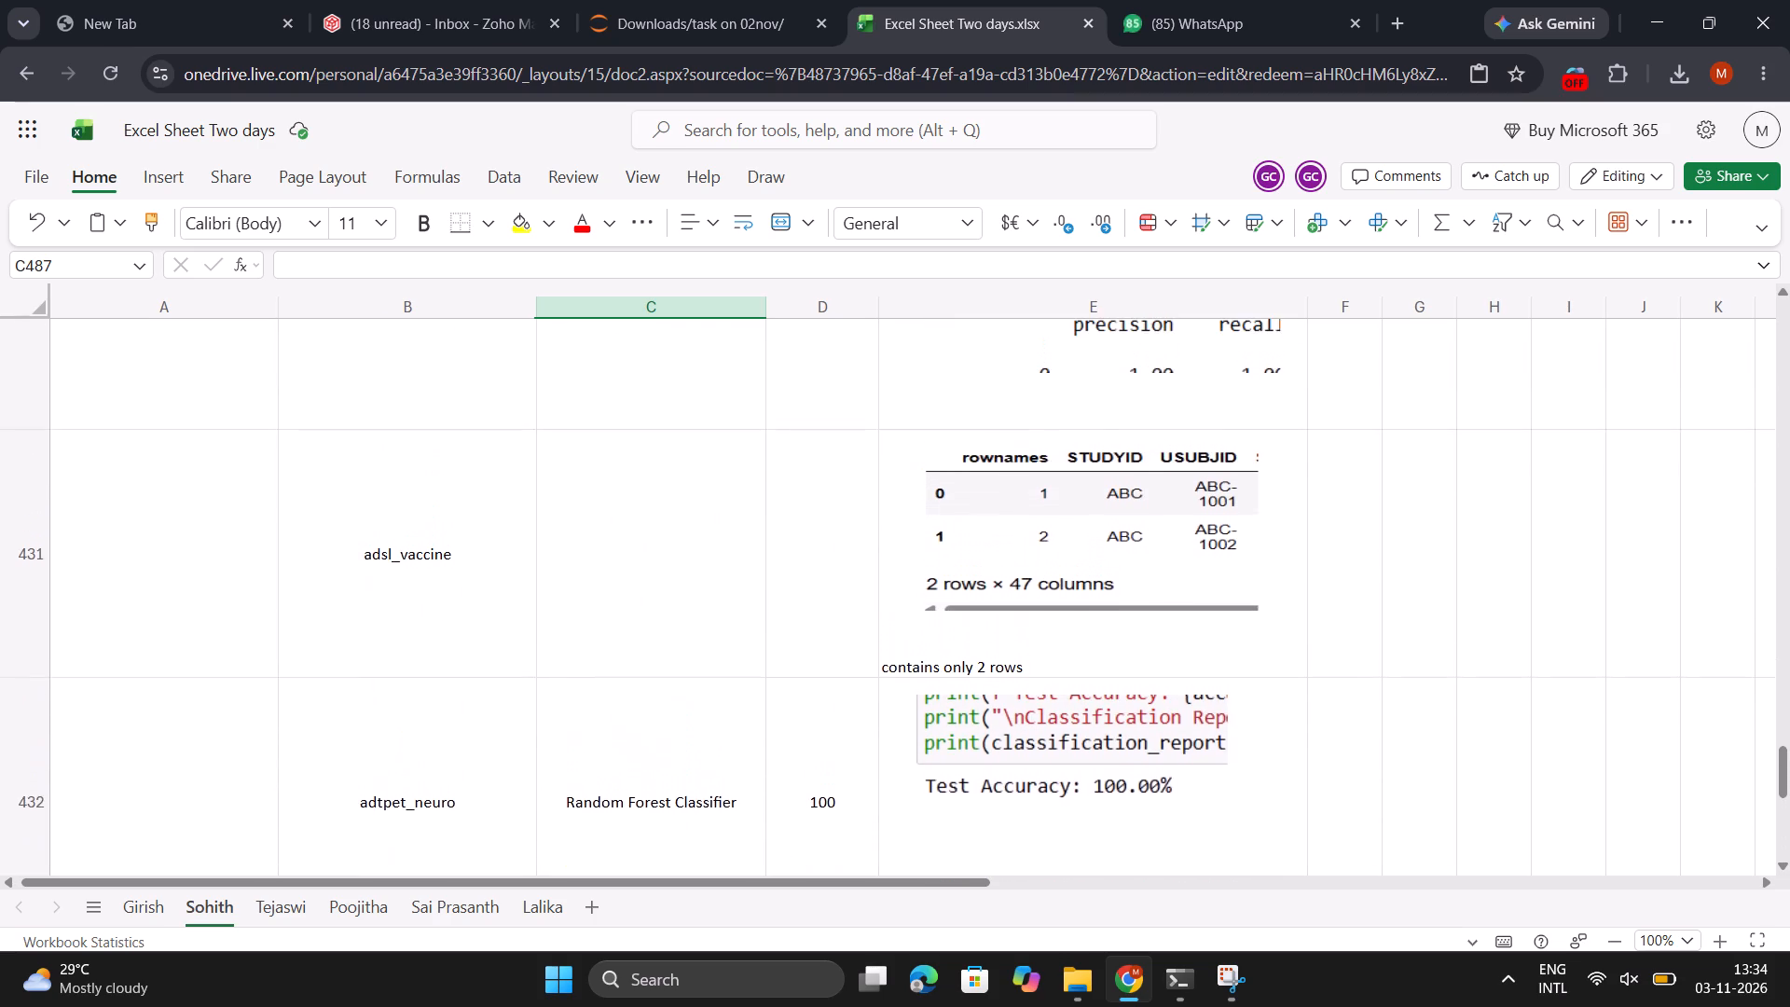
{"action": "scroll", "coordinate": [635, 473], "scroll_direction": "up", "scroll_amount": 5}
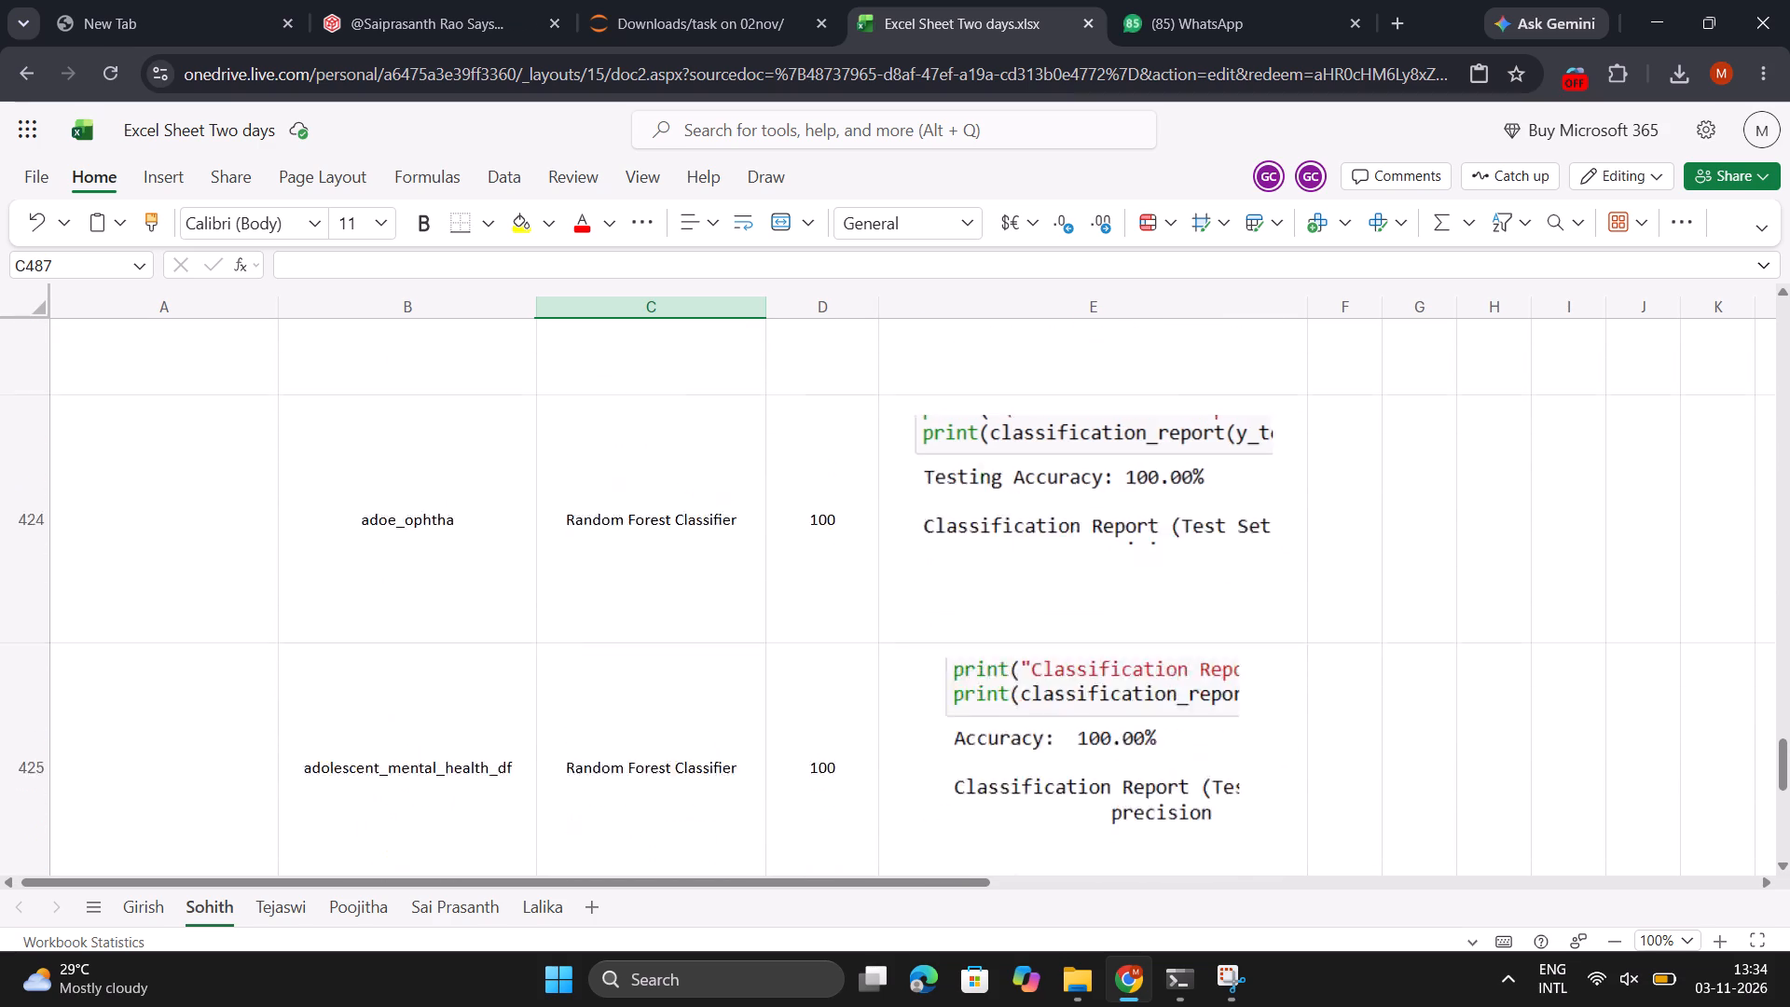
{"action": "scroll", "coordinate": [635, 473], "scroll_direction": "up", "scroll_amount": 2}
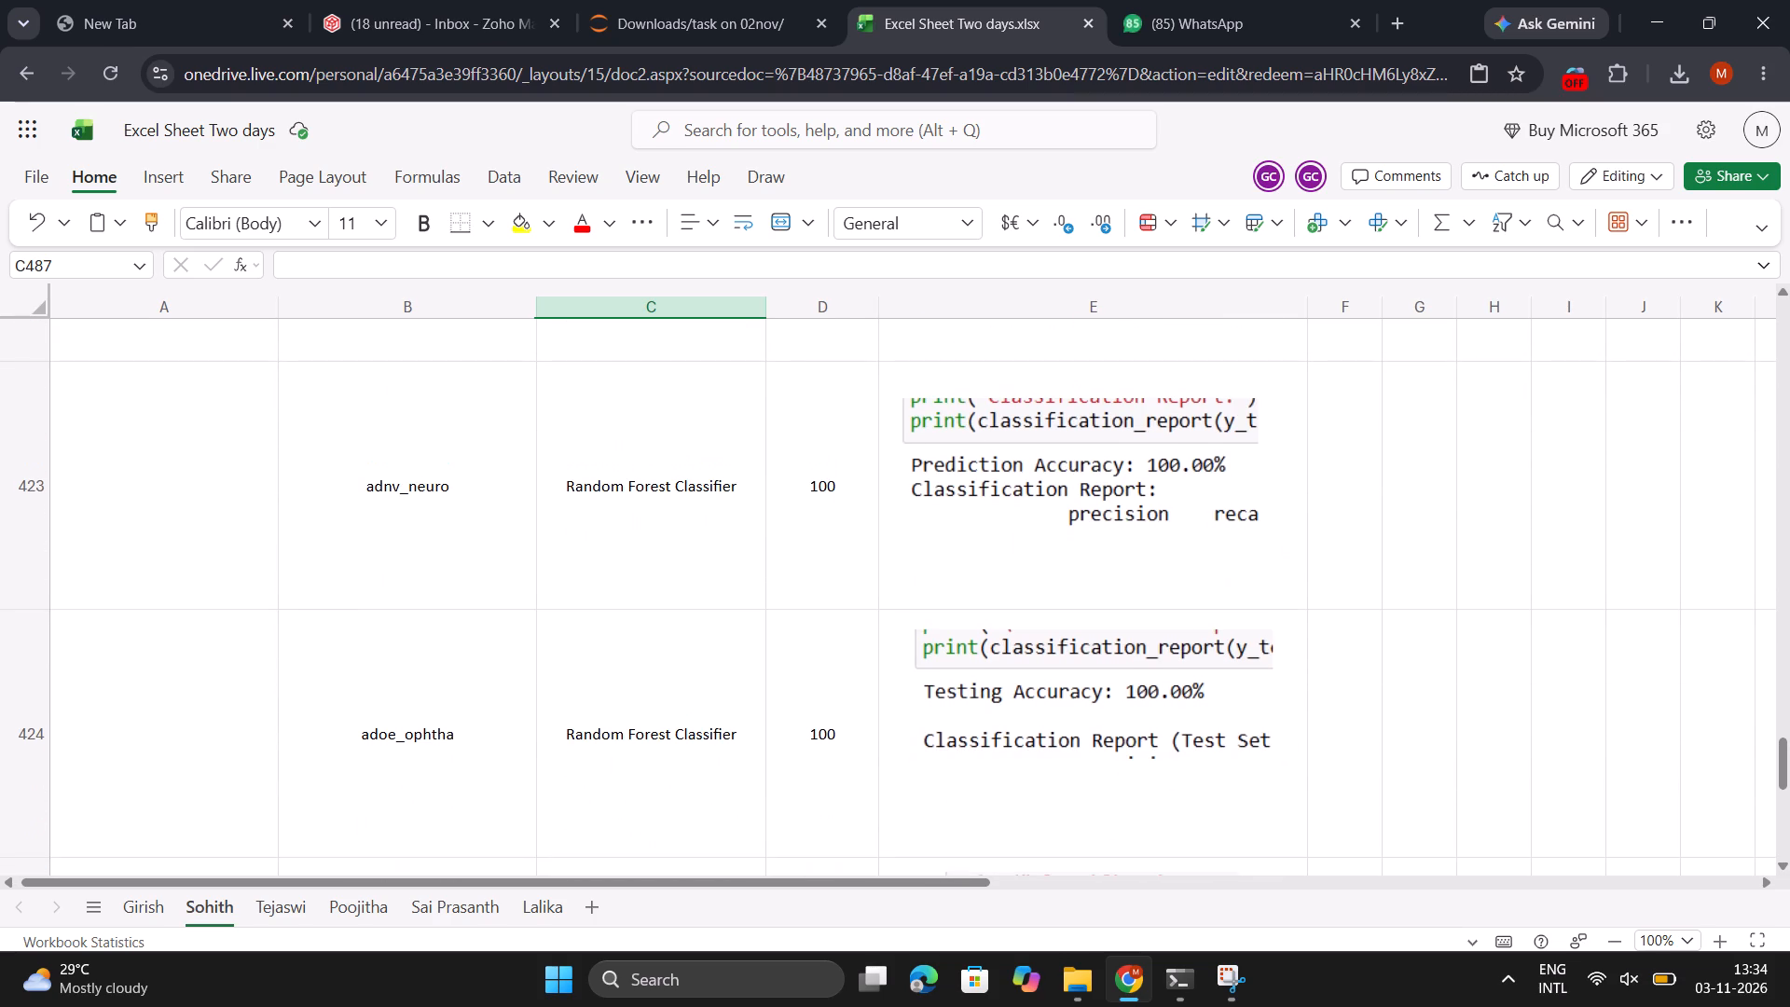
{"action": "scroll", "coordinate": [635, 473], "scroll_direction": "up", "scroll_amount": 6}
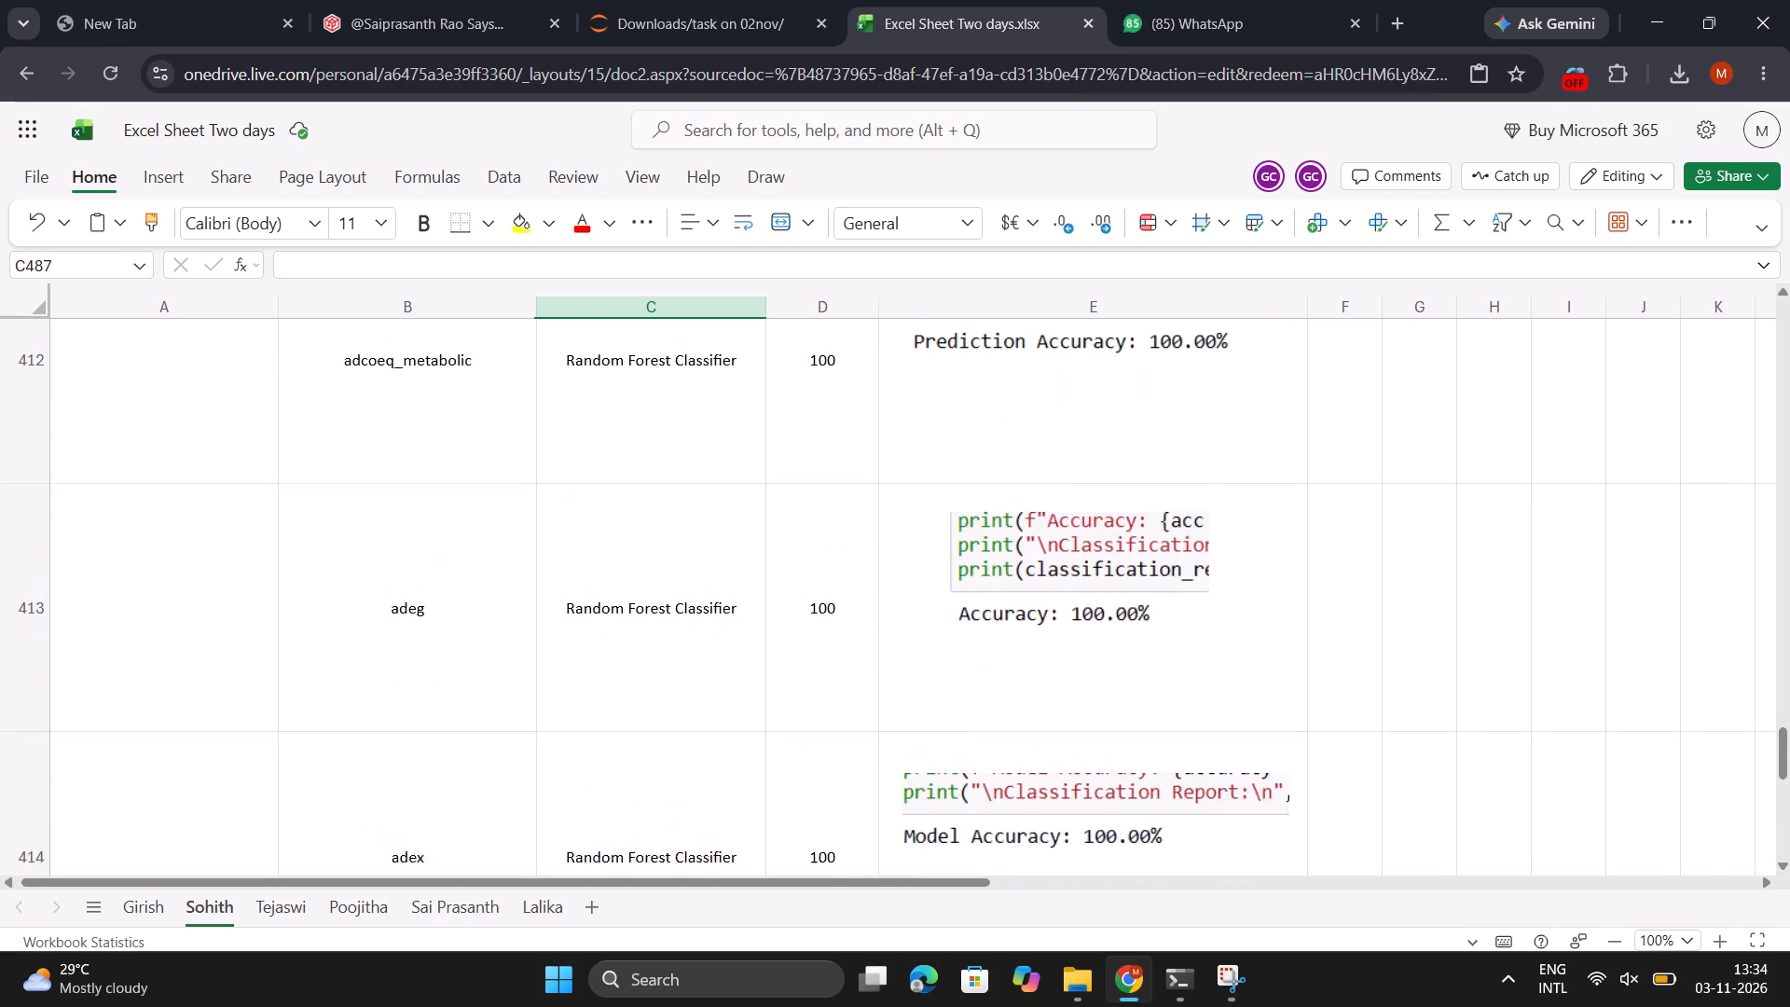
{"action": "scroll", "coordinate": [635, 473], "scroll_direction": "up", "scroll_amount": 4}
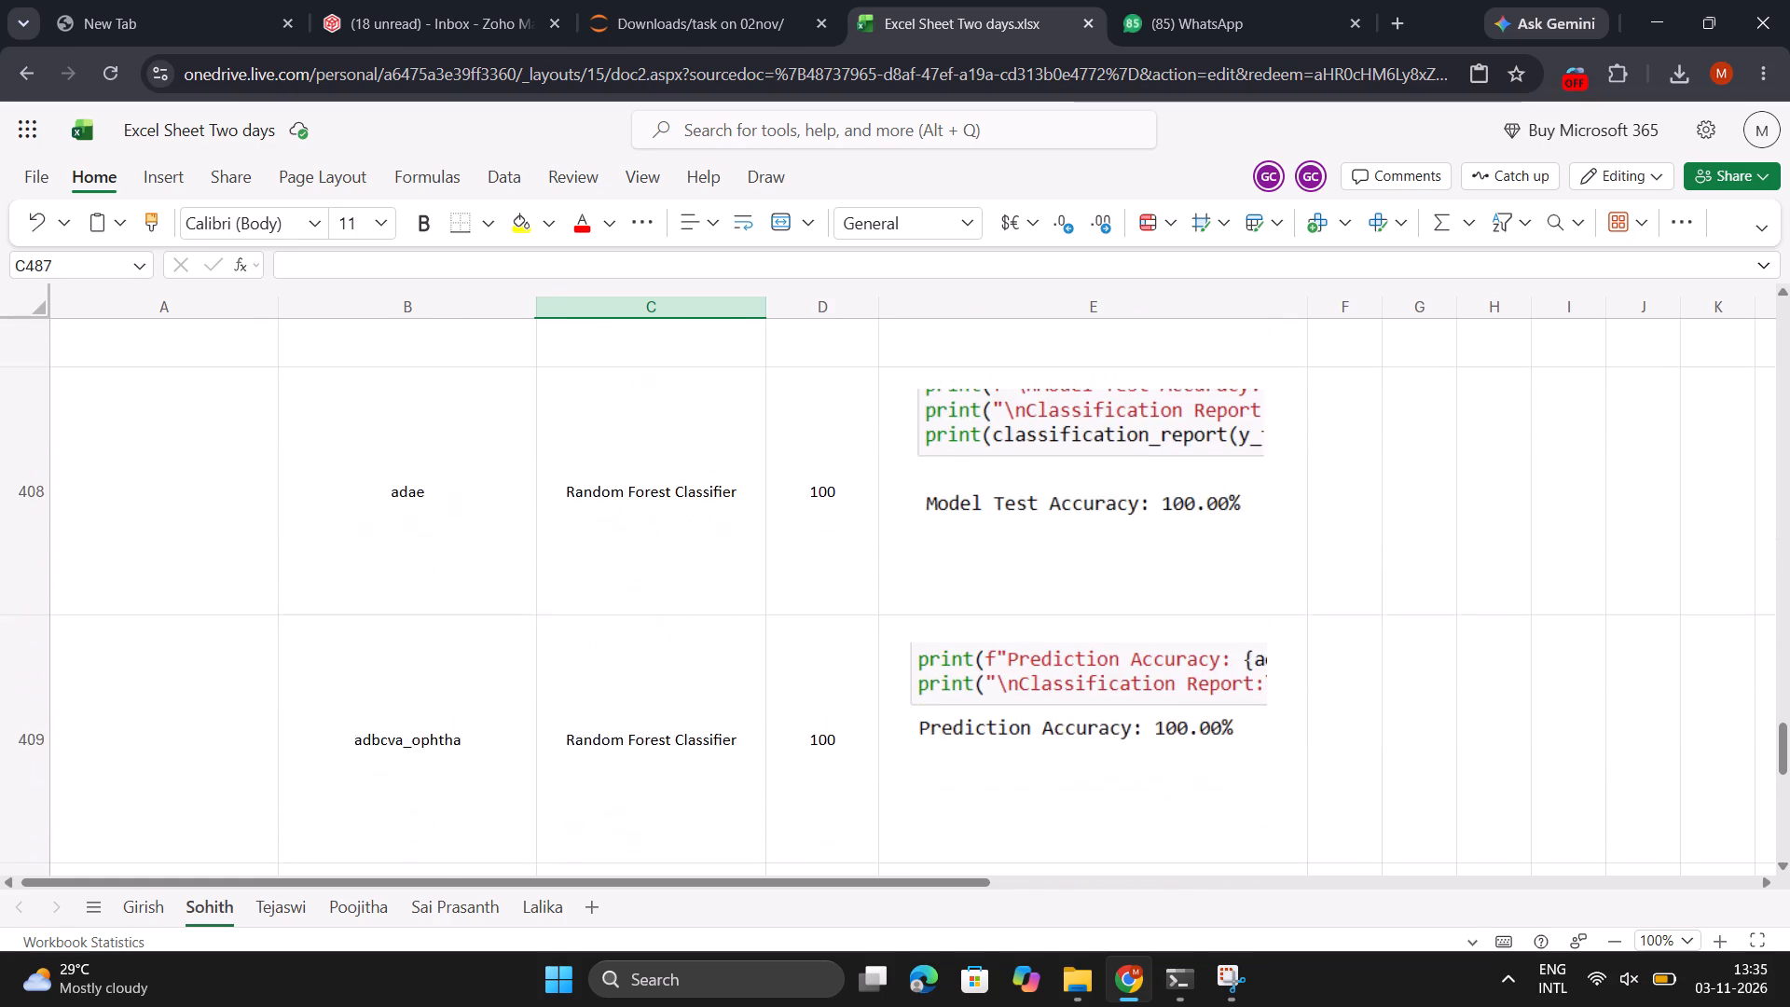
{"action": "scroll", "coordinate": [635, 473], "scroll_direction": "up", "scroll_amount": 6}
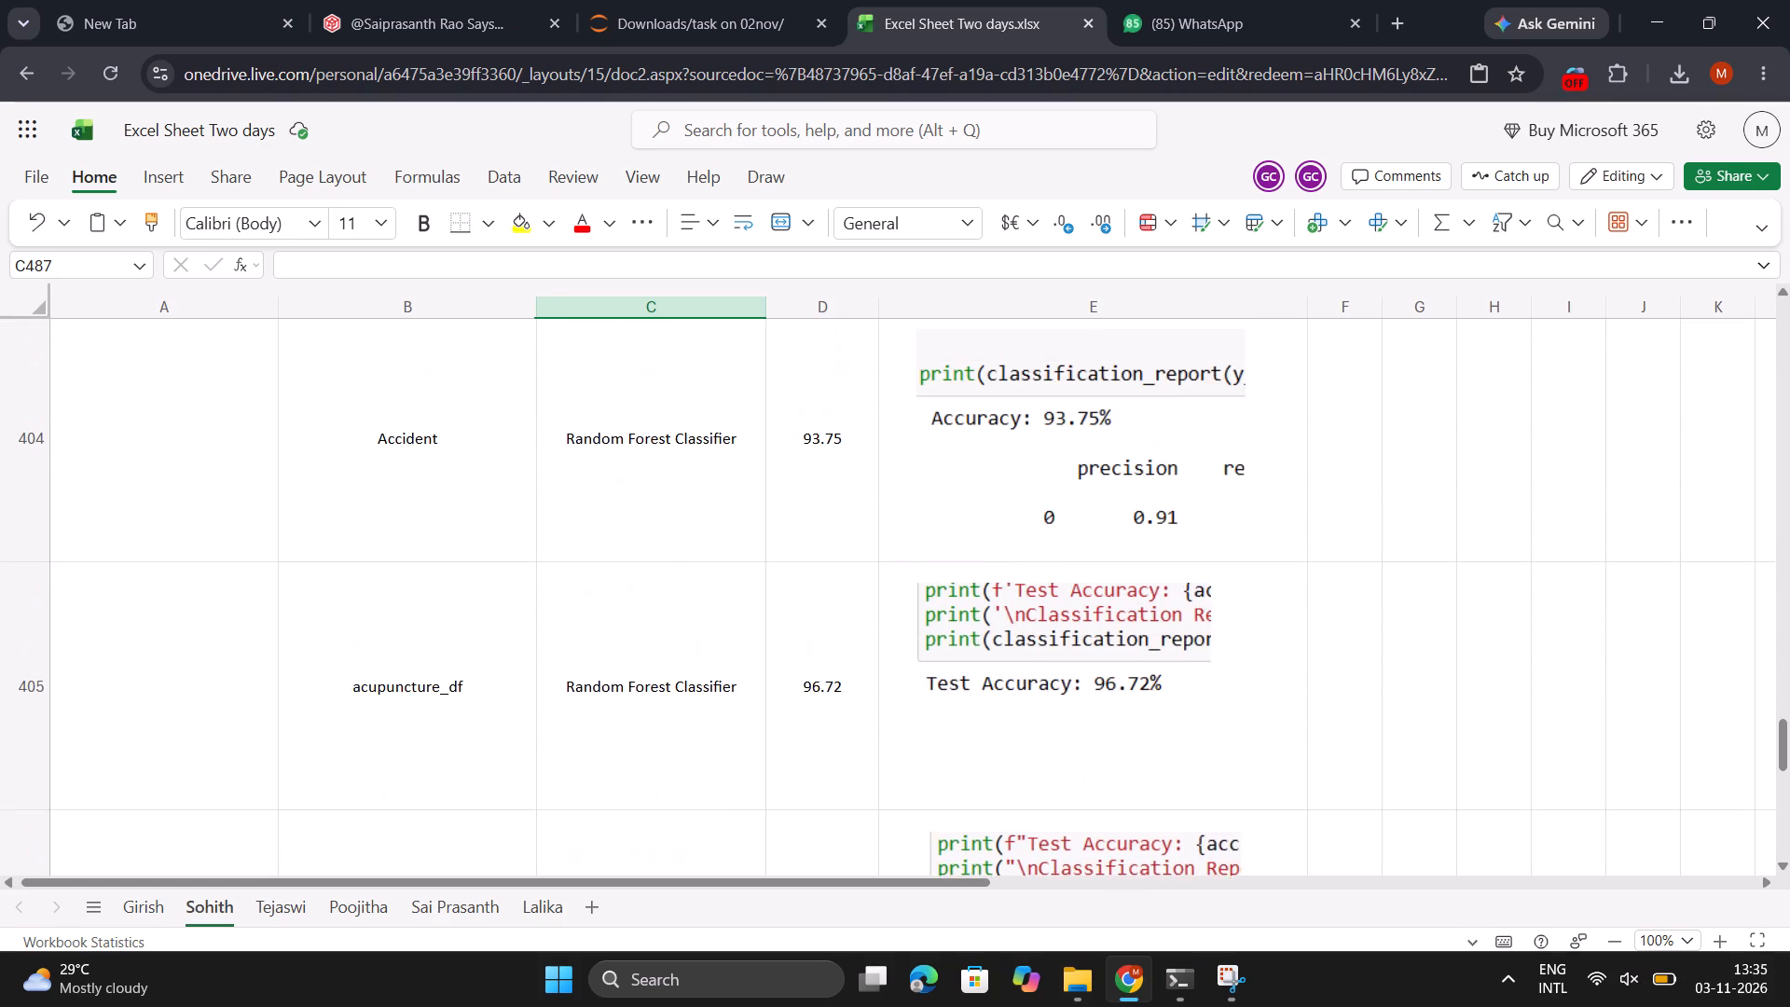
{"action": "scroll", "coordinate": [635, 473], "scroll_direction": "up", "scroll_amount": 8}
Review the Sohith sheet's model column row by row from the 2/11/2026 batch's first entry in row 400 down past the last filled row.
{"action": "left_click", "coordinate": [695, 452]}
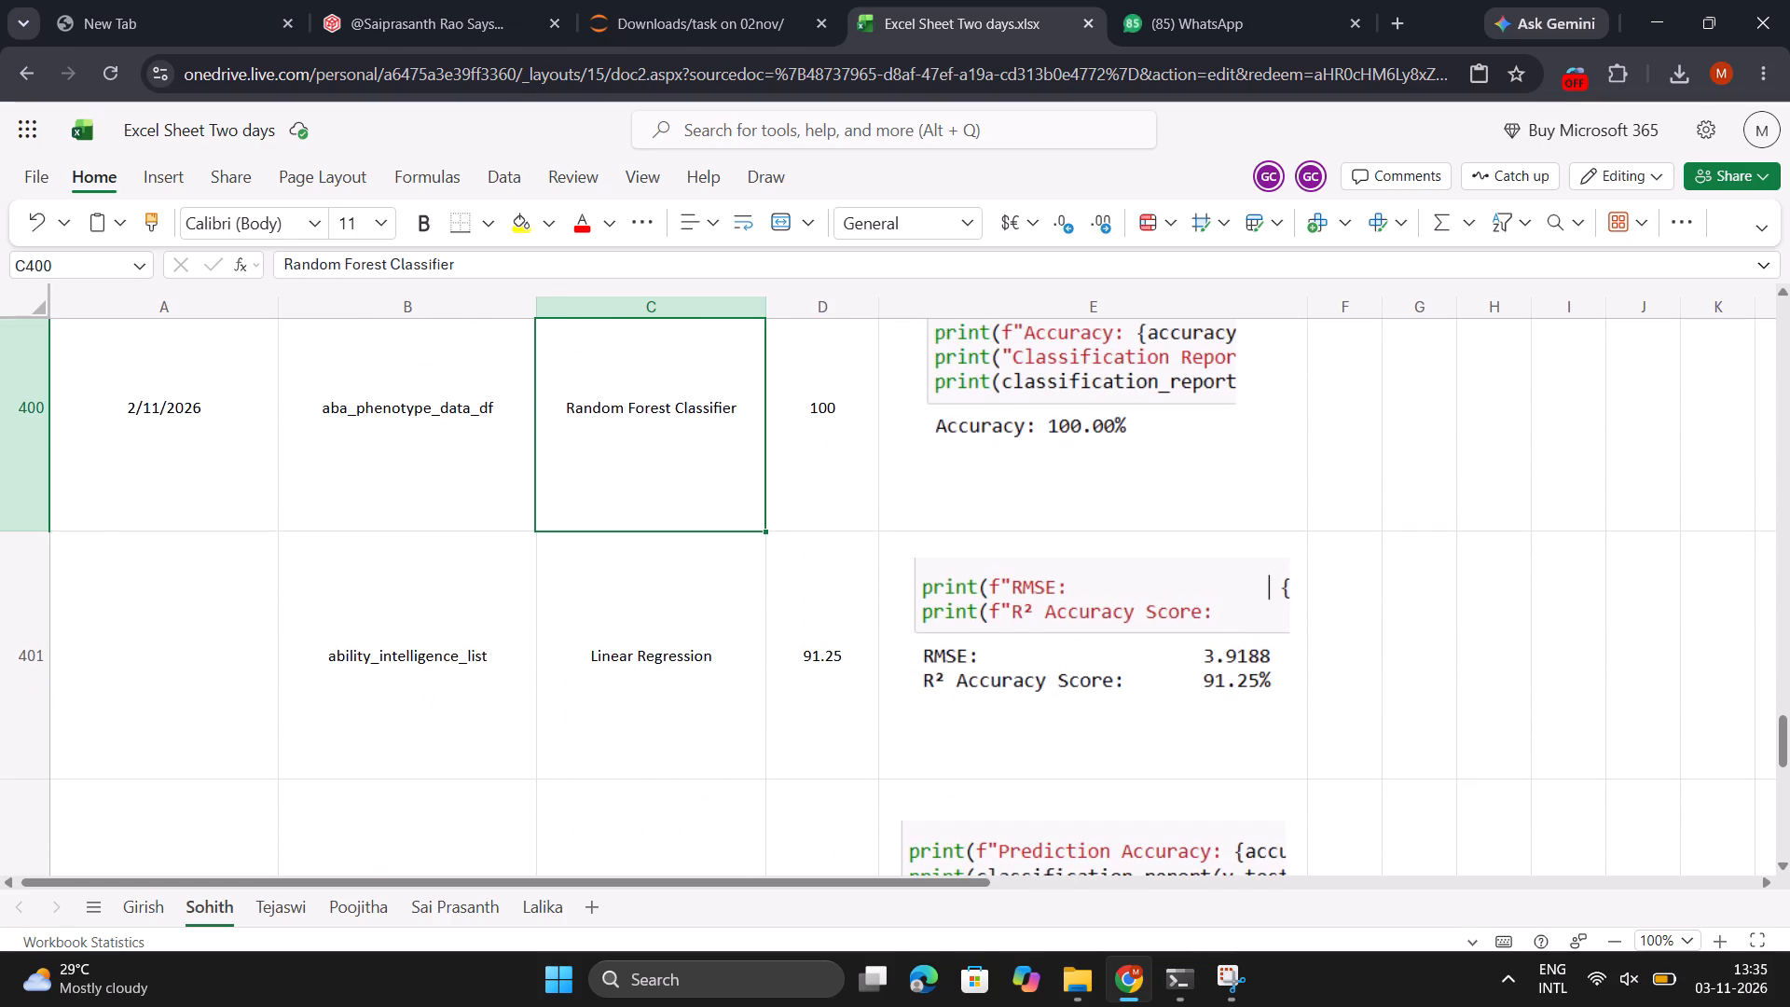
{"action": "key", "text": "Down"}
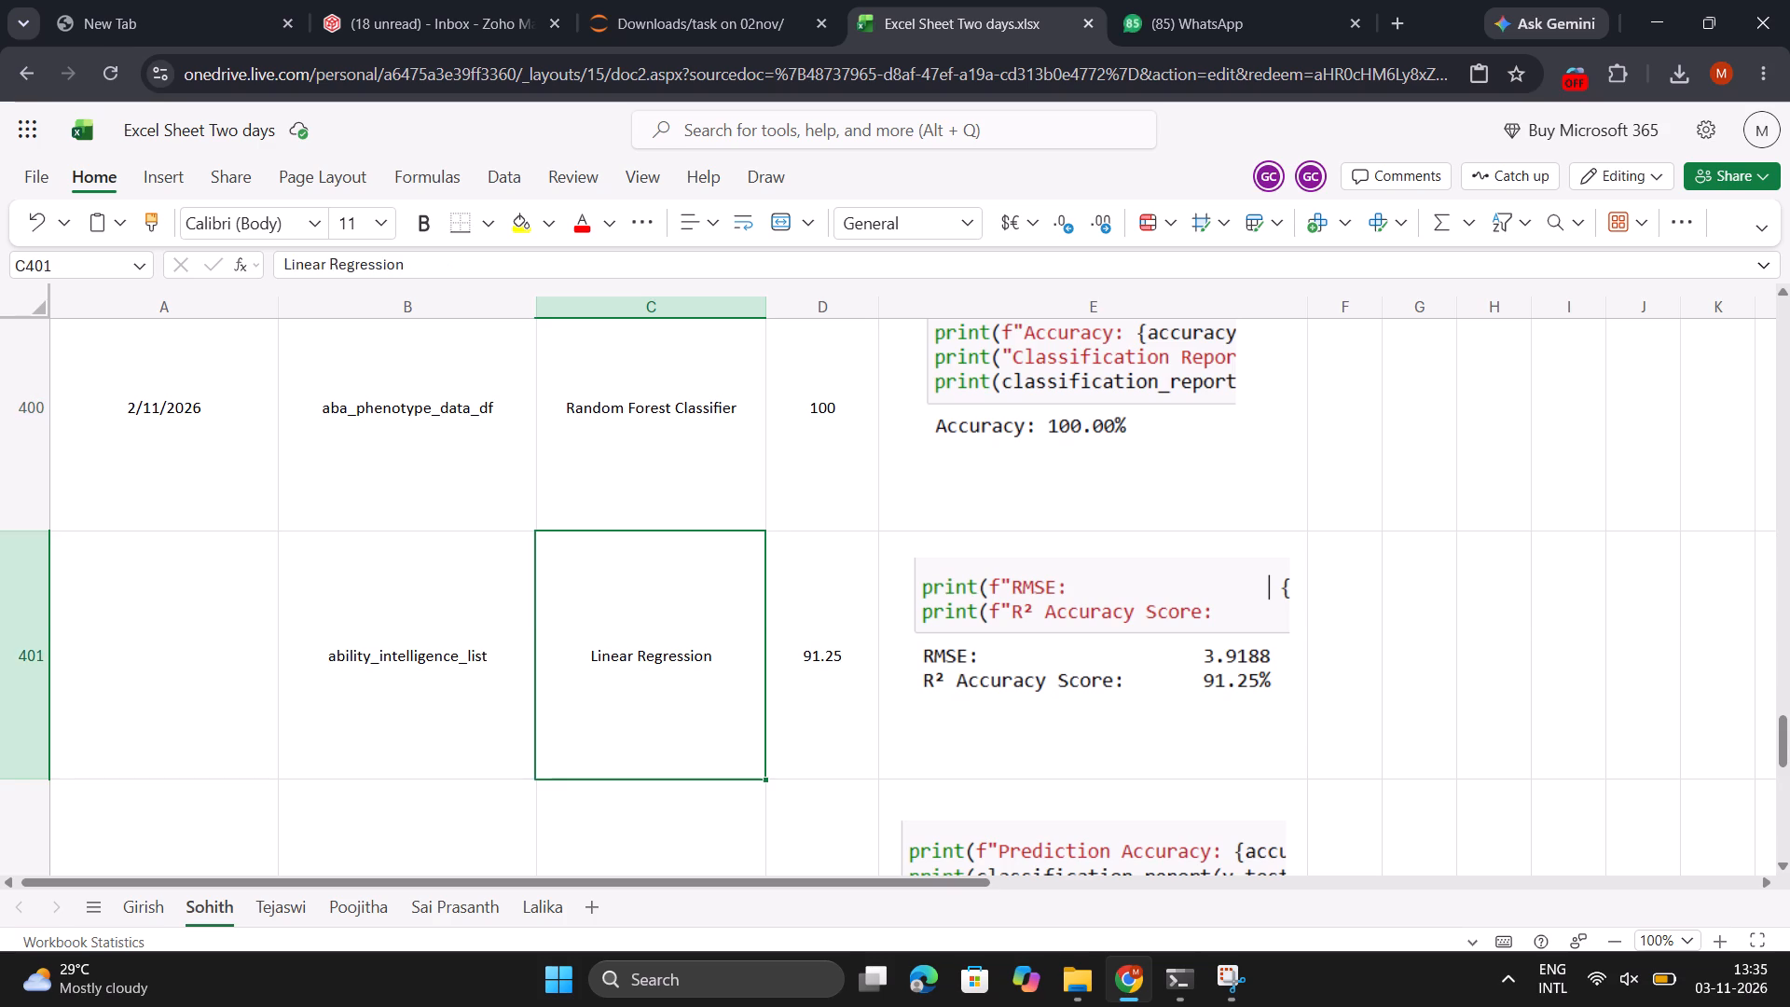
{"action": "key", "text": "Down"}
{"action": "key", "text": "Down"}
{"action": "key", "text": "Down"}
{"action": "key", "text": "Down"}
{"action": "key", "text": "Down"}
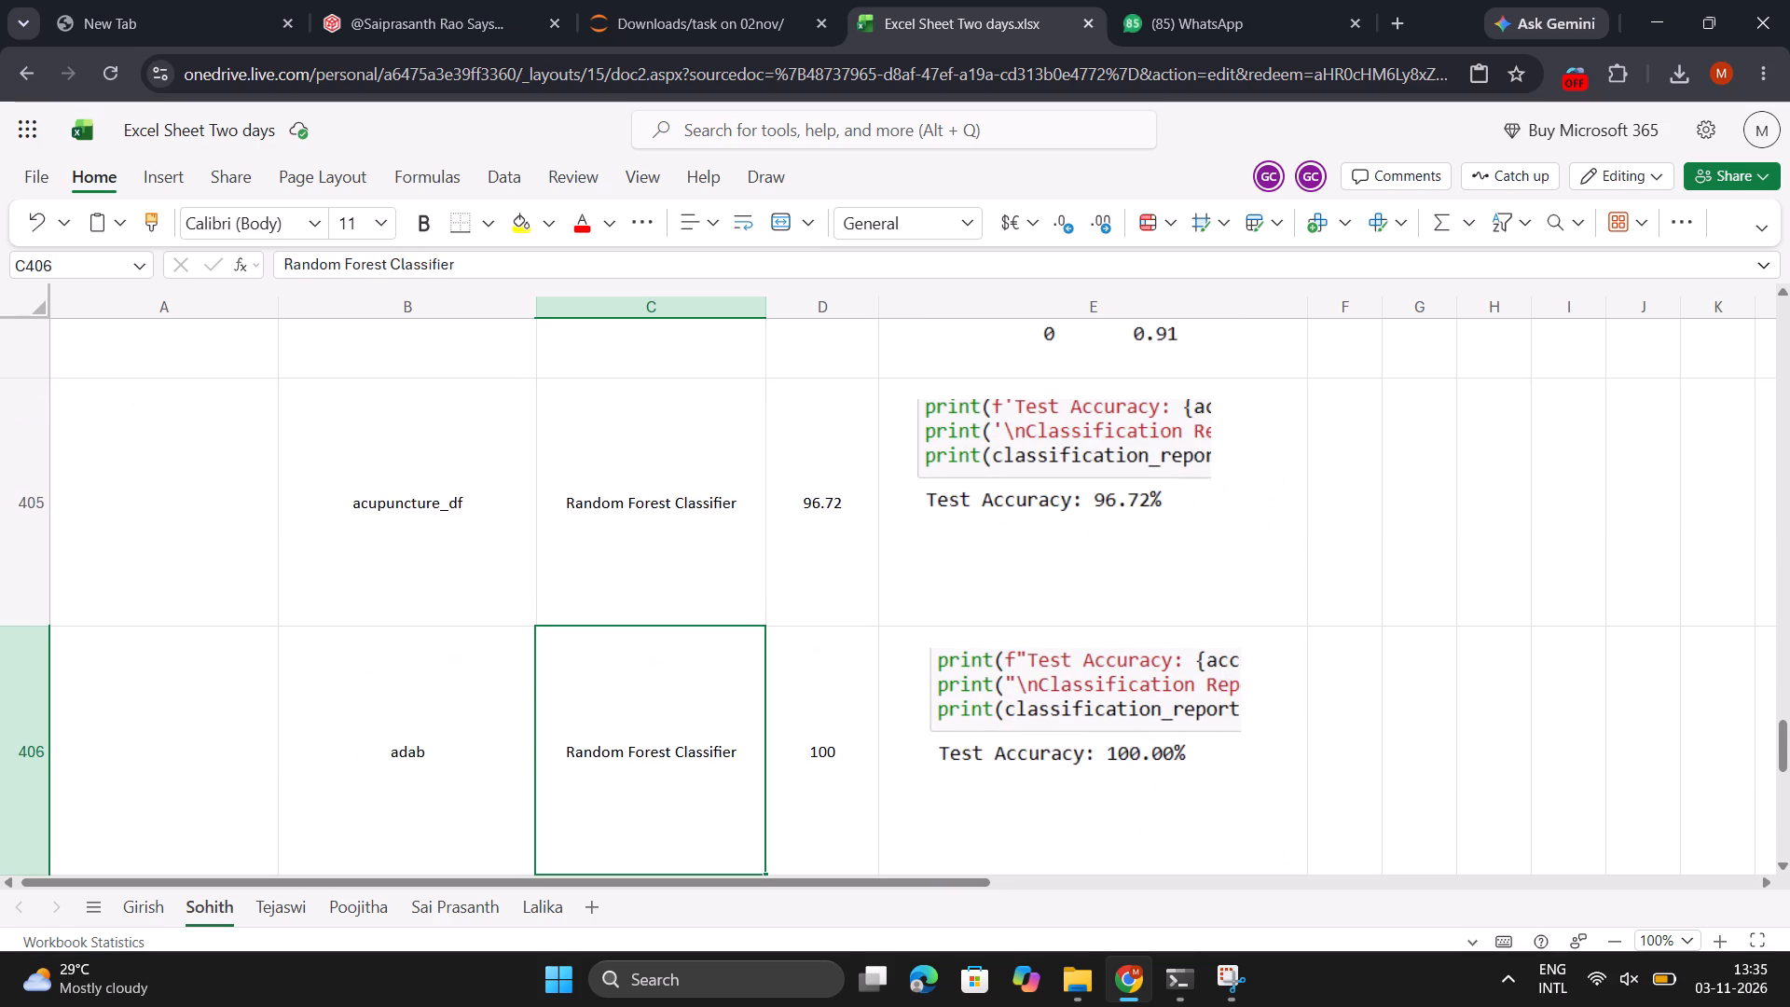
{"action": "key", "text": "Down"}
{"action": "key", "text": "Down"}
{"action": "key", "text": "Down"}
{"action": "key", "text": "Down"}
{"action": "key", "text": "Down"}
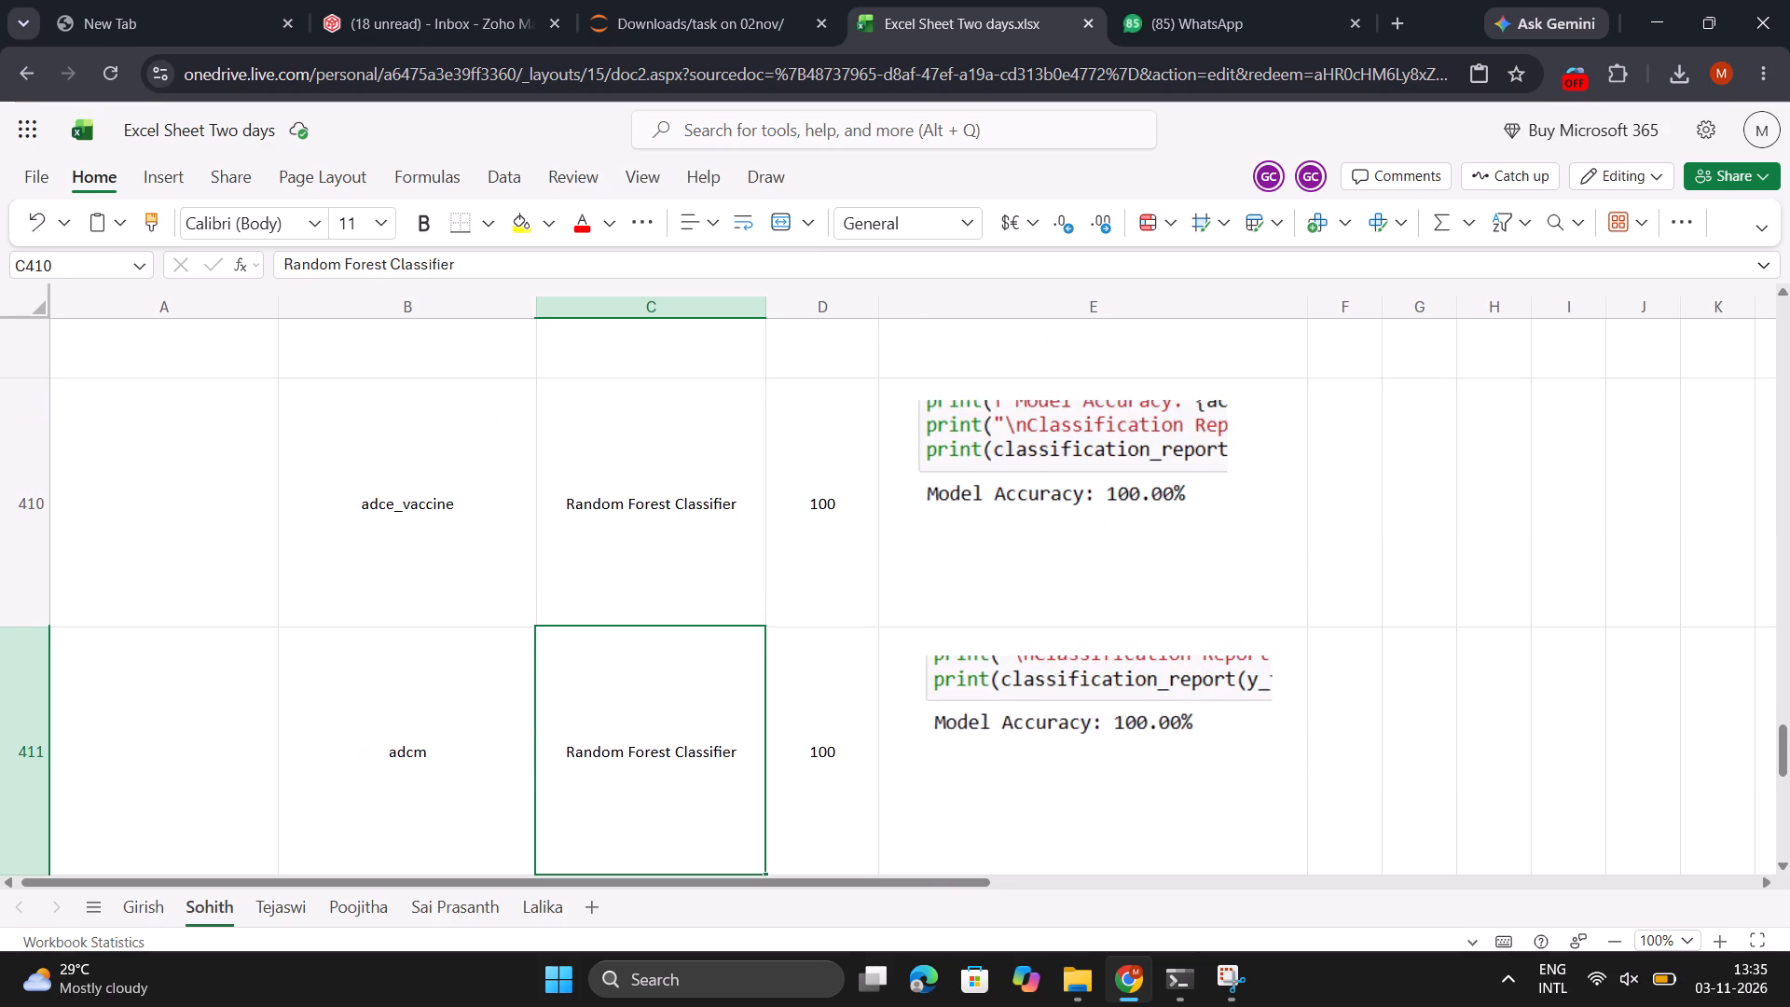
{"action": "key", "text": "Down"}
{"action": "key", "text": "Down"}
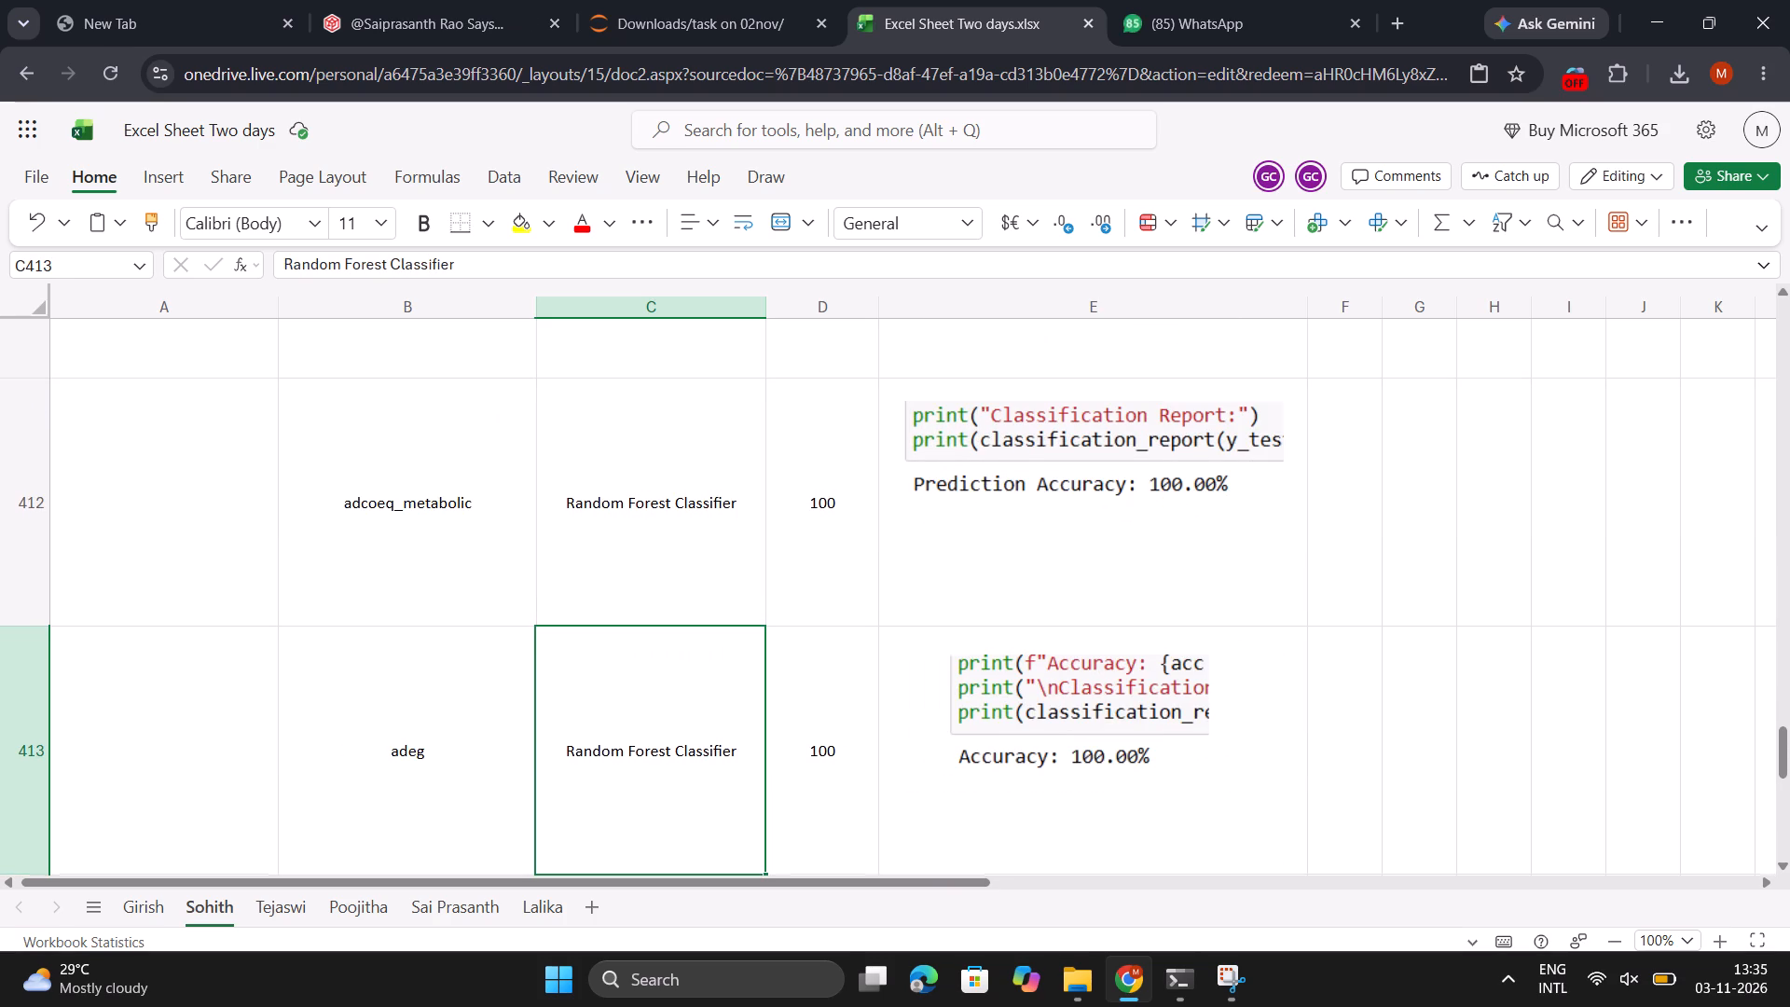
{"action": "key", "text": "Down"}
{"action": "key", "text": "Down"}
{"action": "key", "text": "Down"}
{"action": "key", "text": "Down"}
{"action": "key", "text": "Down"}
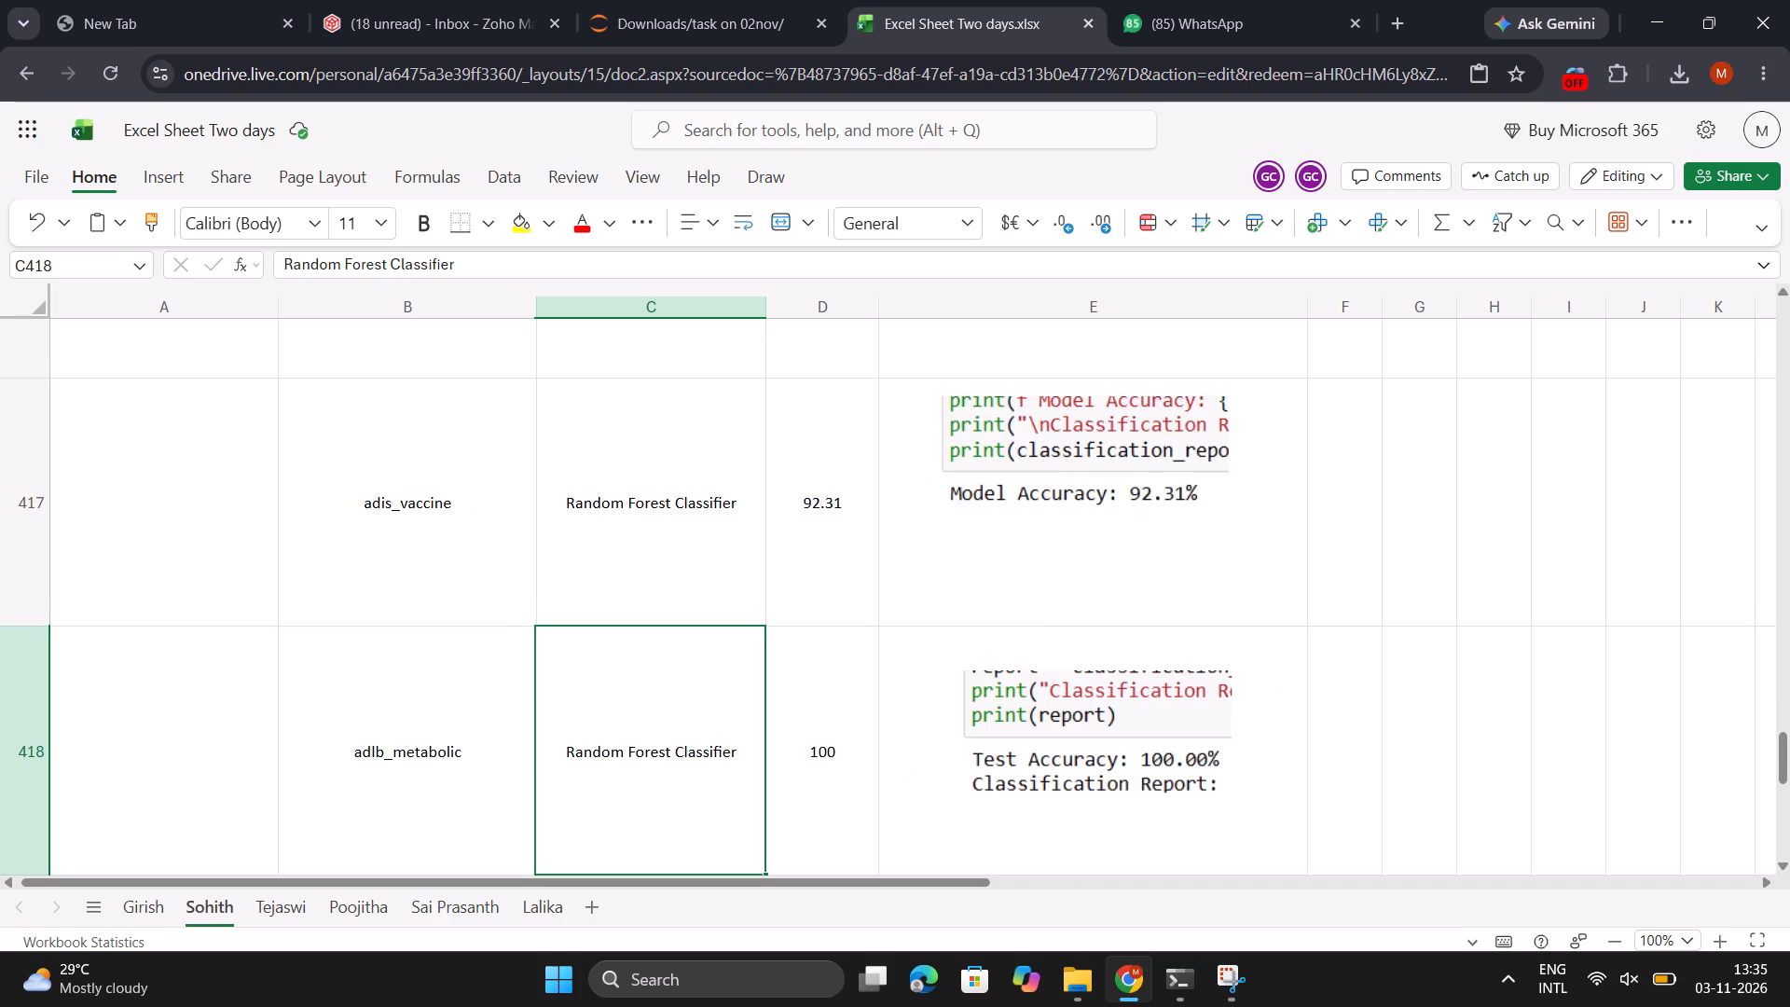
{"action": "key", "text": "Down"}
{"action": "key", "text": "Down"}
{"action": "key", "text": "Down"}
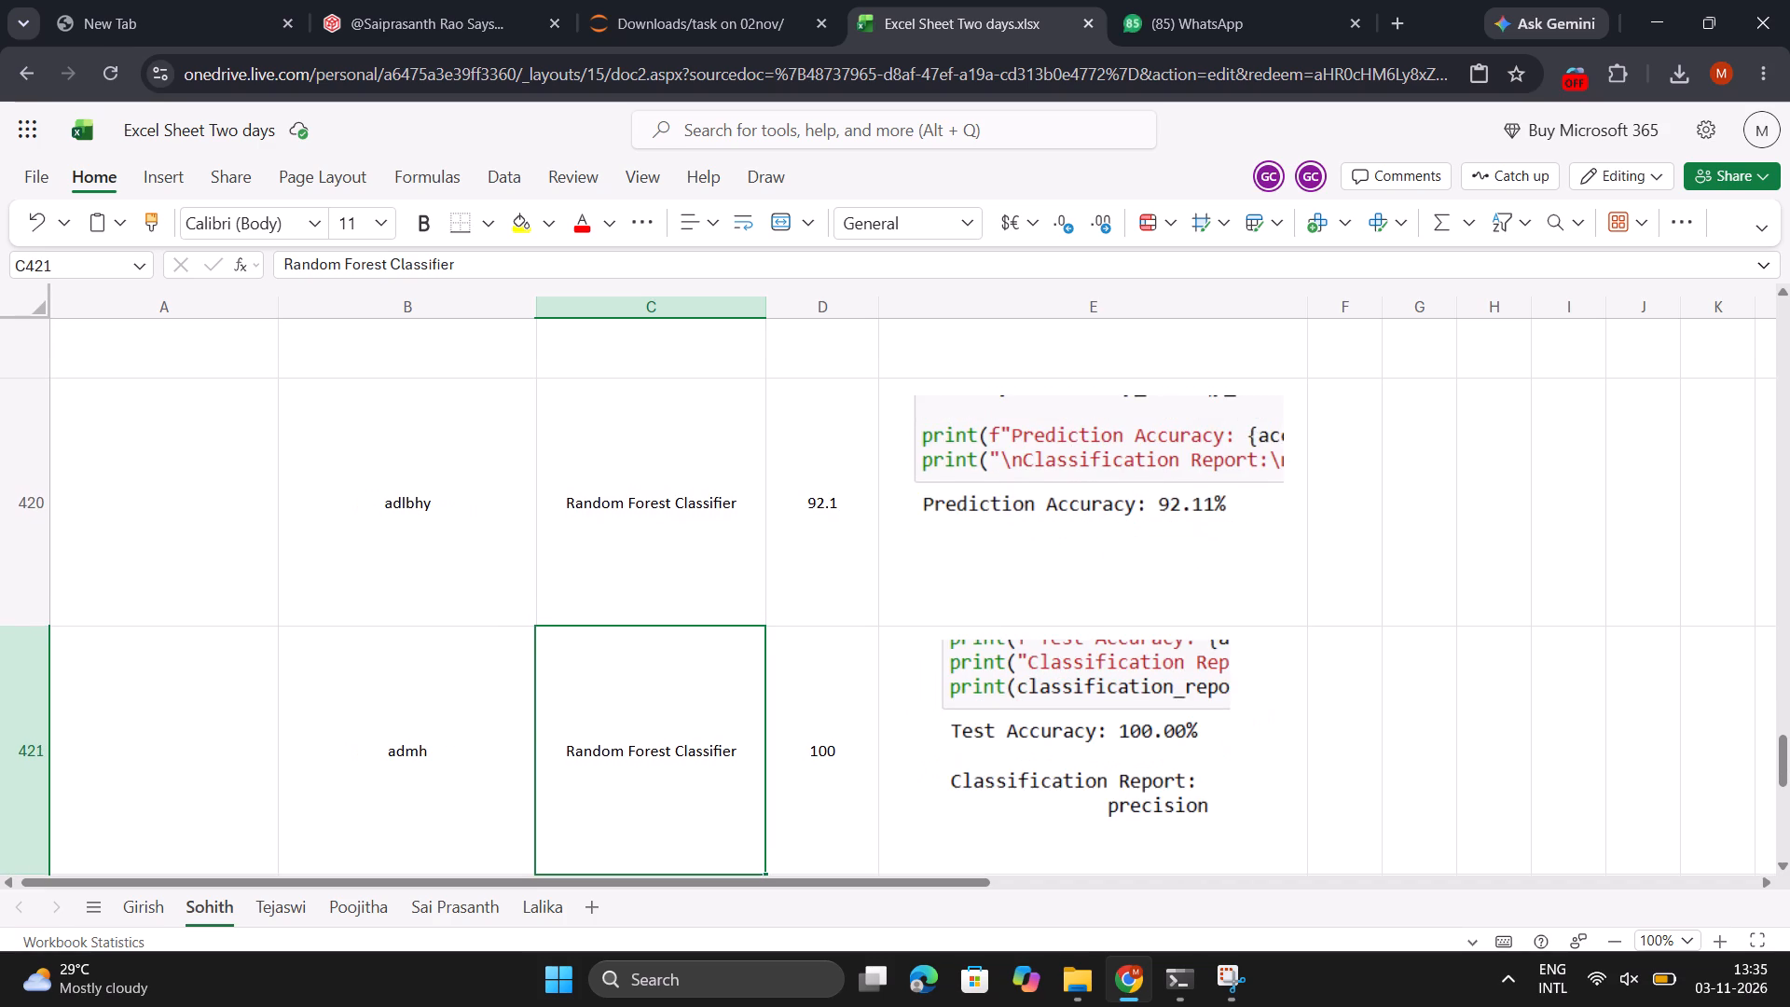
{"action": "key", "text": "Down"}
{"action": "key", "text": "Down"}
{"action": "key", "text": "Down"}
{"action": "key", "text": "Down"}
{"action": "key", "text": "Down"}
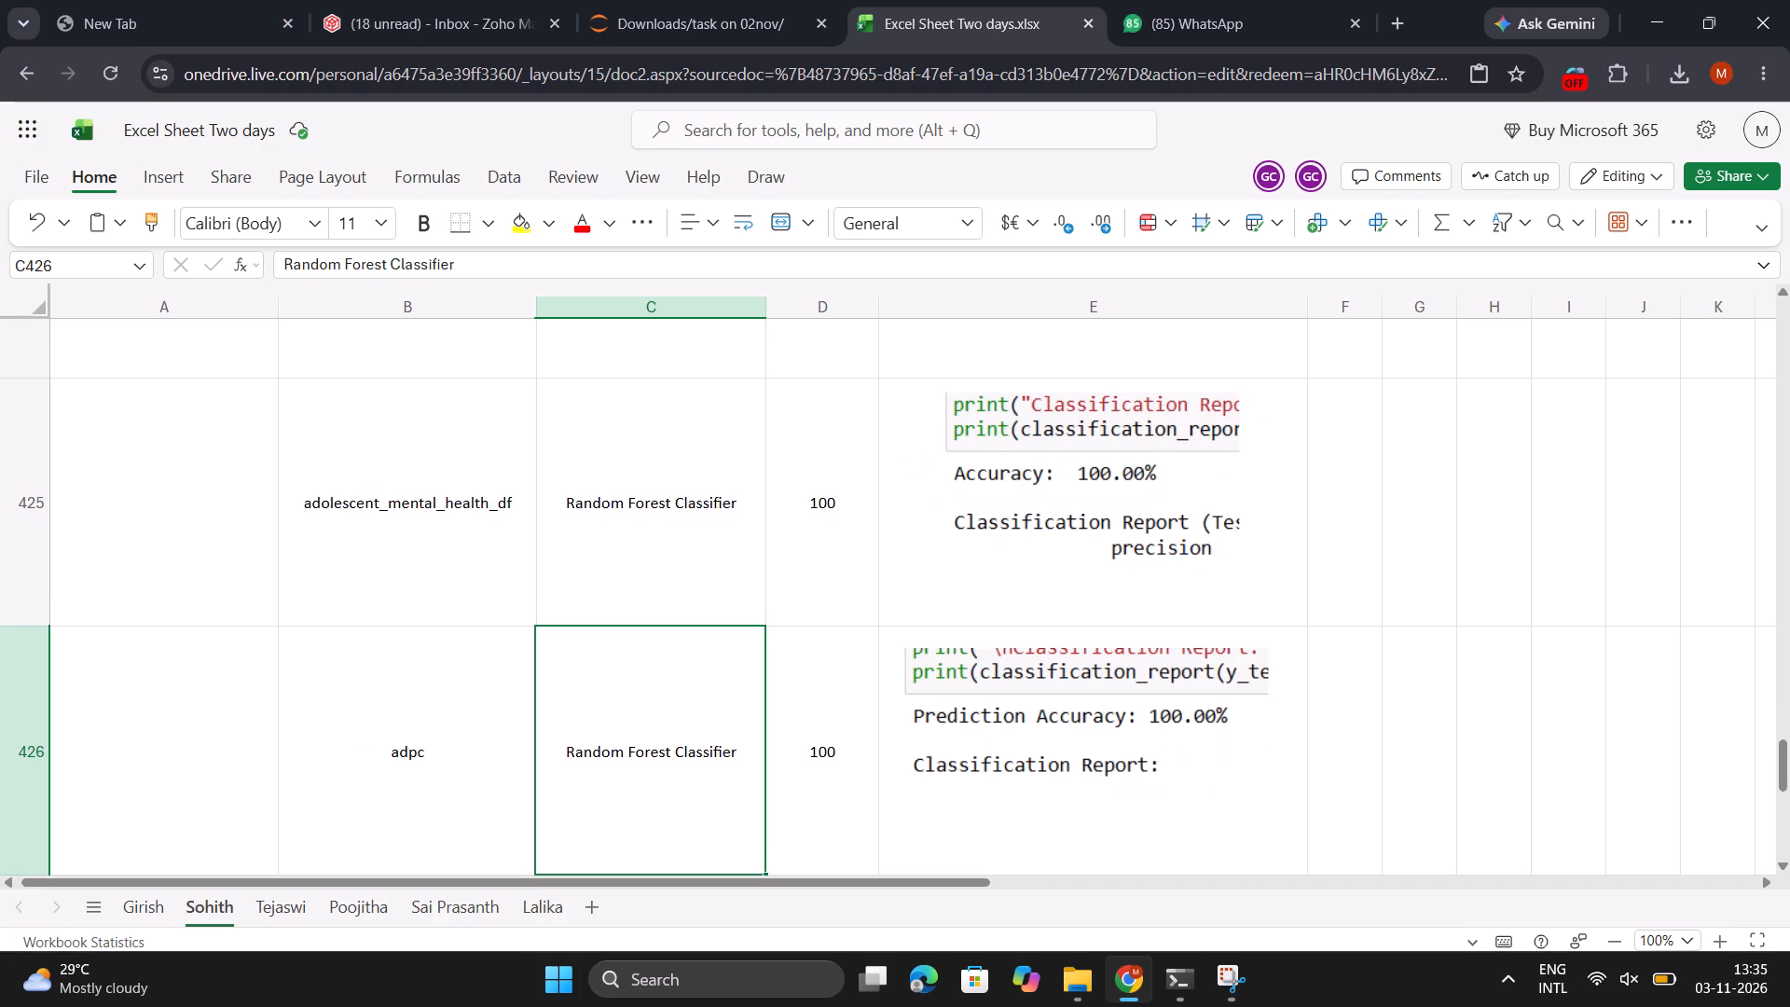
{"action": "key", "text": "Down"}
{"action": "key", "text": "Down"}
{"action": "key", "text": "Down"}
{"action": "key", "text": "Down"}
{"action": "key", "text": "Down"}
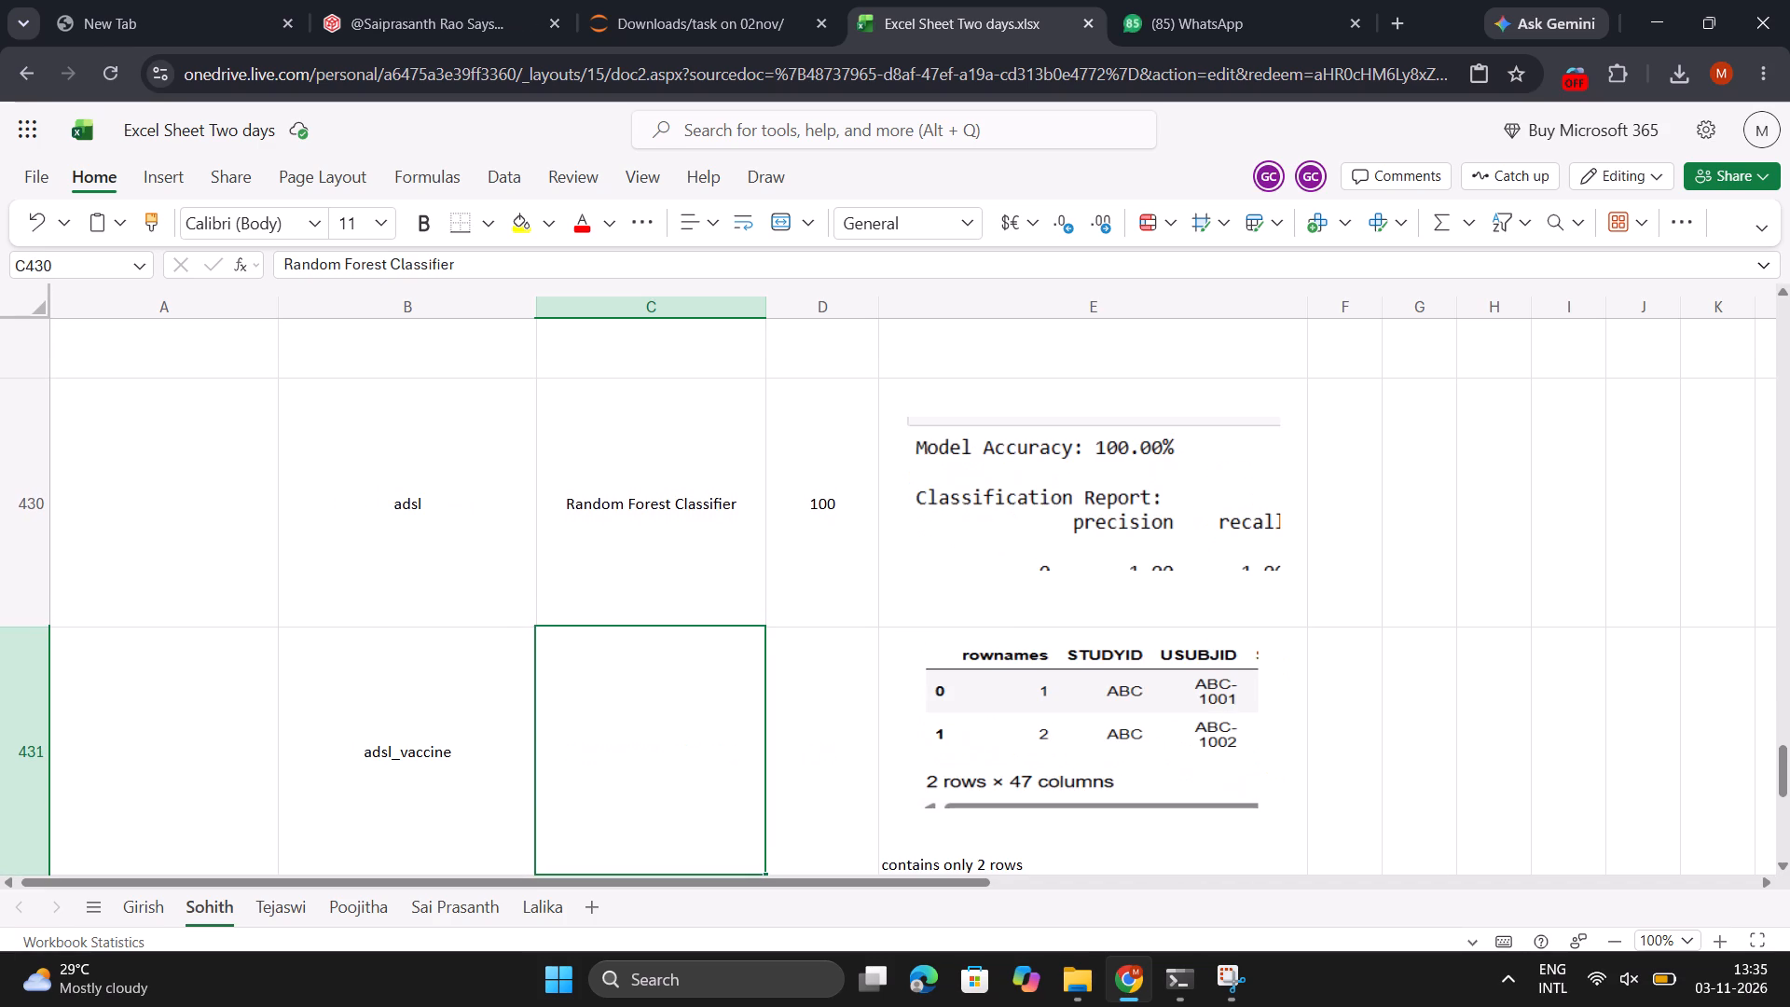
{"action": "key", "text": "Down"}
{"action": "key", "text": "Down"}
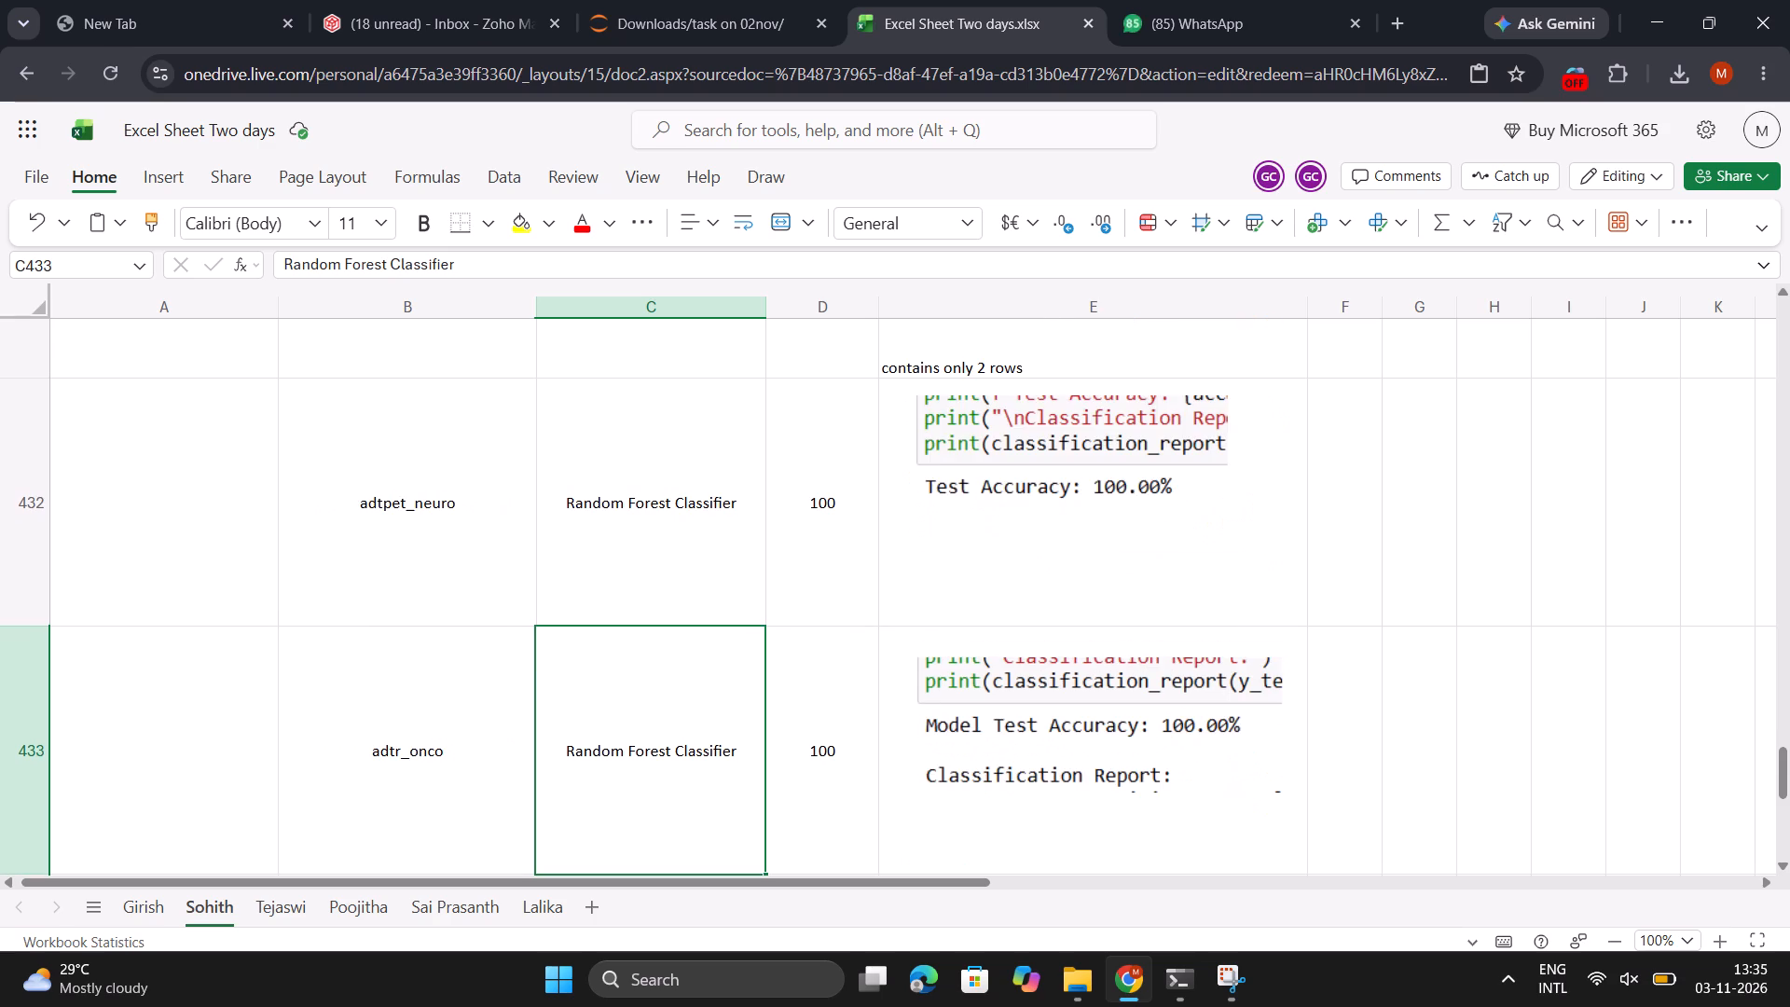
{"action": "key", "text": "Down"}
{"action": "key", "text": "Down"}
{"action": "key", "text": "Down"}
{"action": "key", "text": "Down"}
{"action": "key", "text": "Down"}
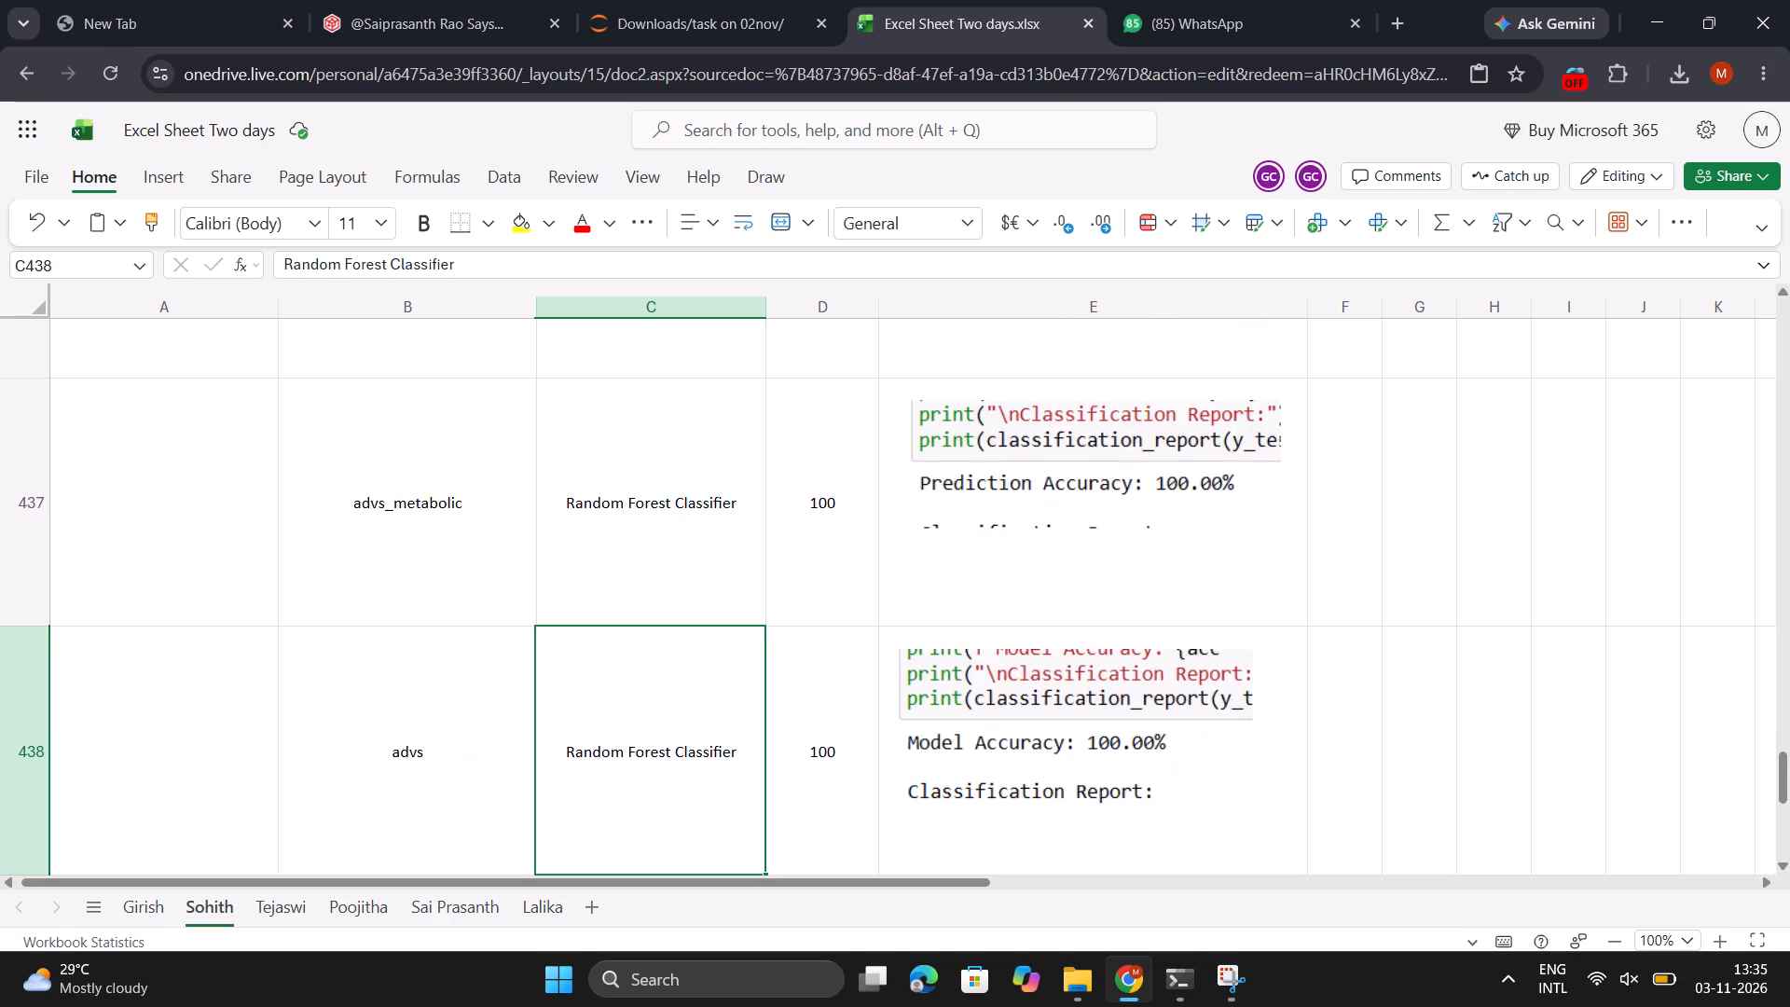
{"action": "key", "text": "Down"}
{"action": "key", "text": "Down"}
{"action": "key", "text": "Down"}
{"action": "key", "text": "Down"}
{"action": "key", "text": "Down"}
{"action": "key", "text": "Down"}
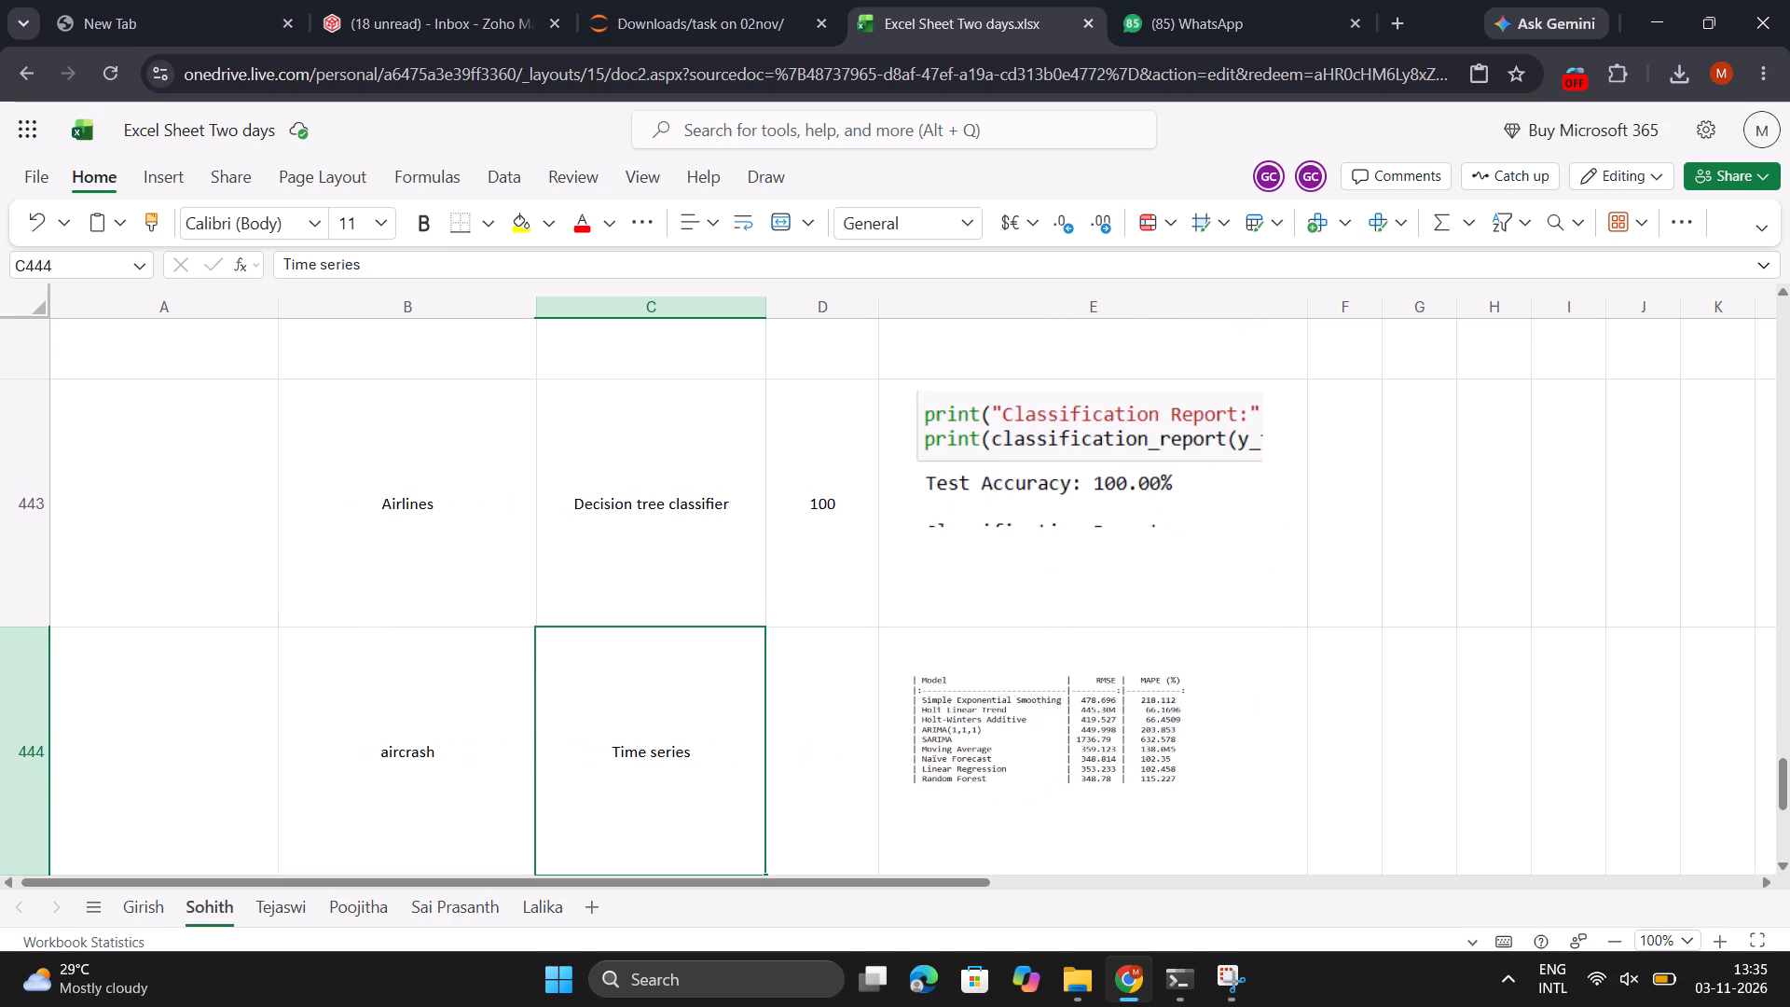
{"action": "key", "text": "Down"}
{"action": "key", "text": "Down"}
{"action": "key", "text": "Down"}
{"action": "key", "text": "Down"}
{"action": "key", "text": "Down"}
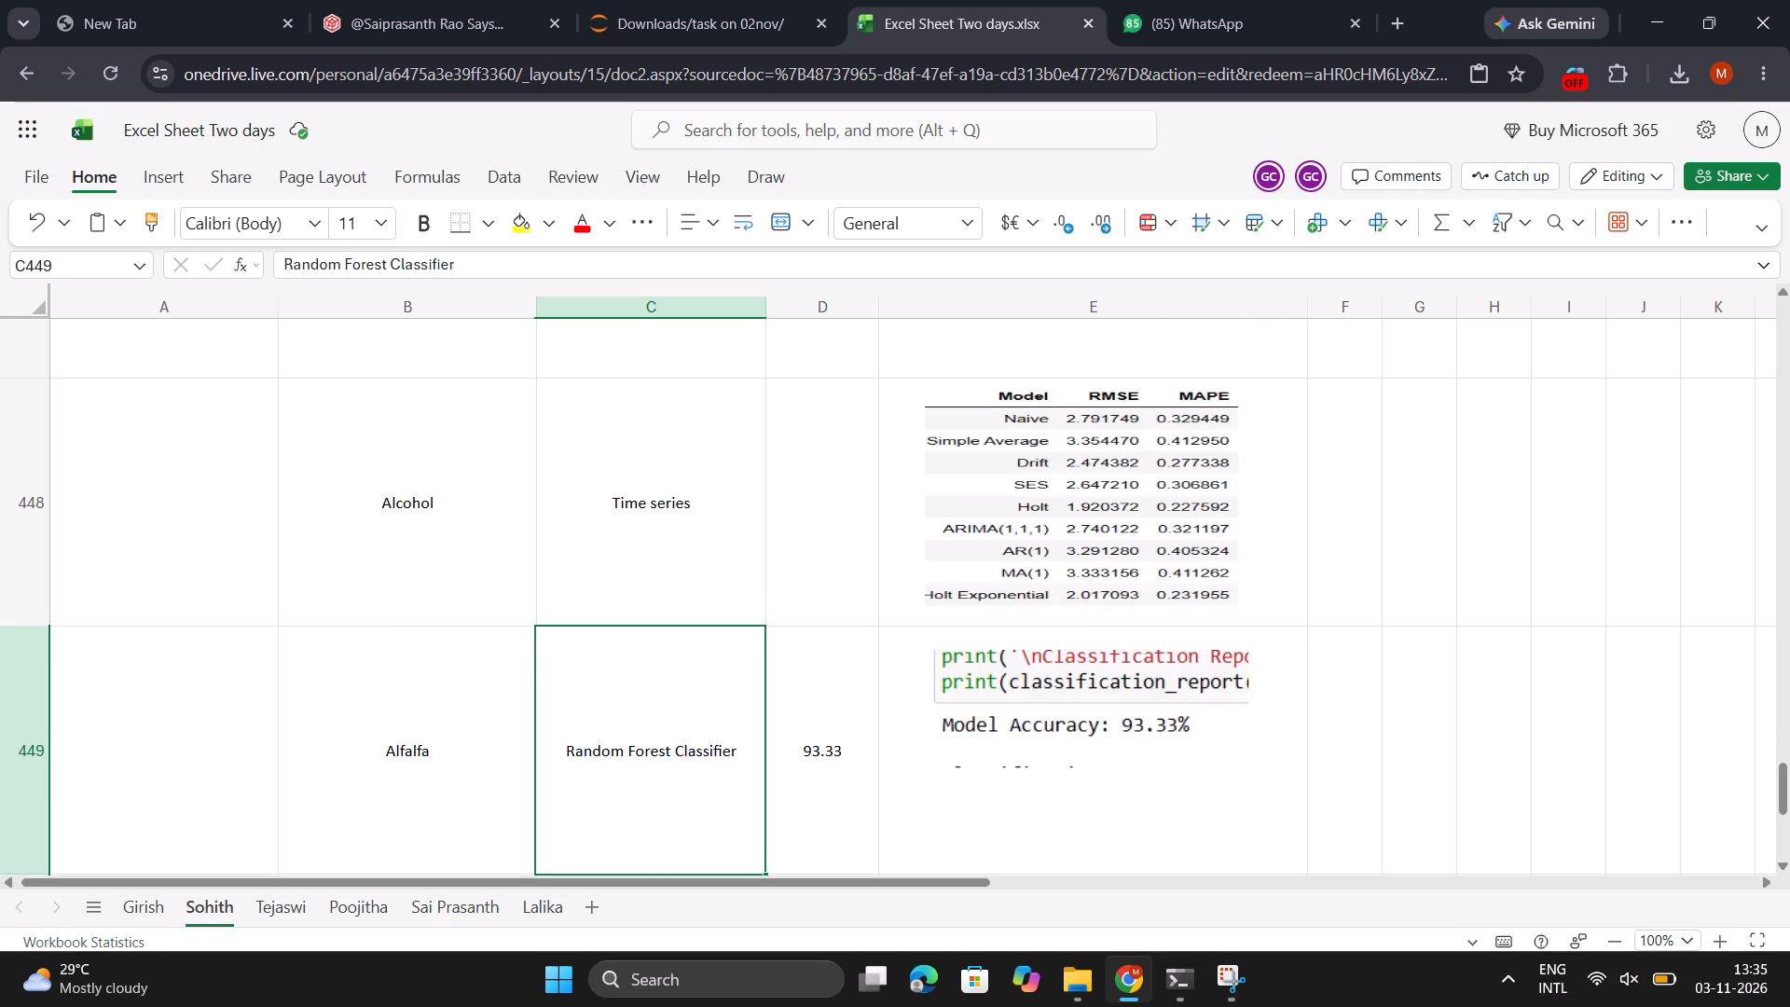
{"action": "key", "text": "Down"}
{"action": "key", "text": "Down"}
{"action": "key", "text": "Down"}
{"action": "key", "text": "Down"}
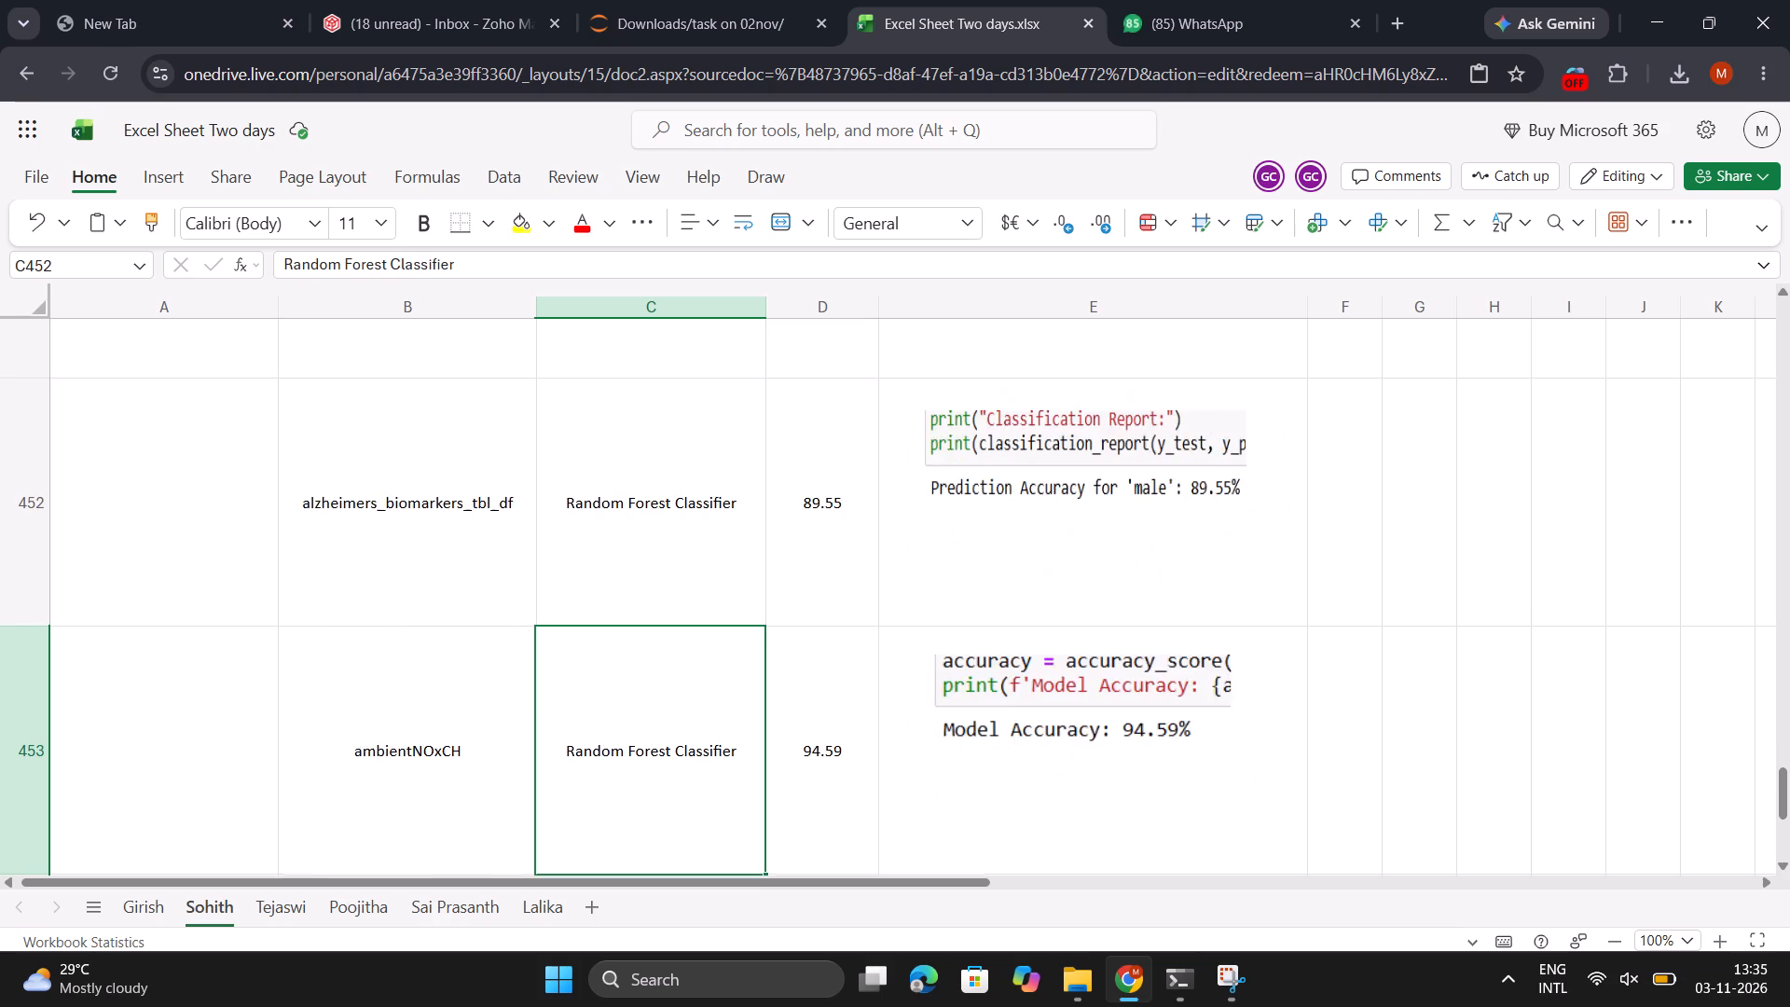
{"action": "key", "text": "Down"}
{"action": "key", "text": "Down"}
{"action": "key", "text": "Down"}
{"action": "key", "text": "Down"}
{"action": "key", "text": "Down"}
{"action": "key", "text": "Down"}
{"action": "key", "text": "Down"}
{"action": "key", "text": "Down"}
{"action": "key", "text": "Down"}
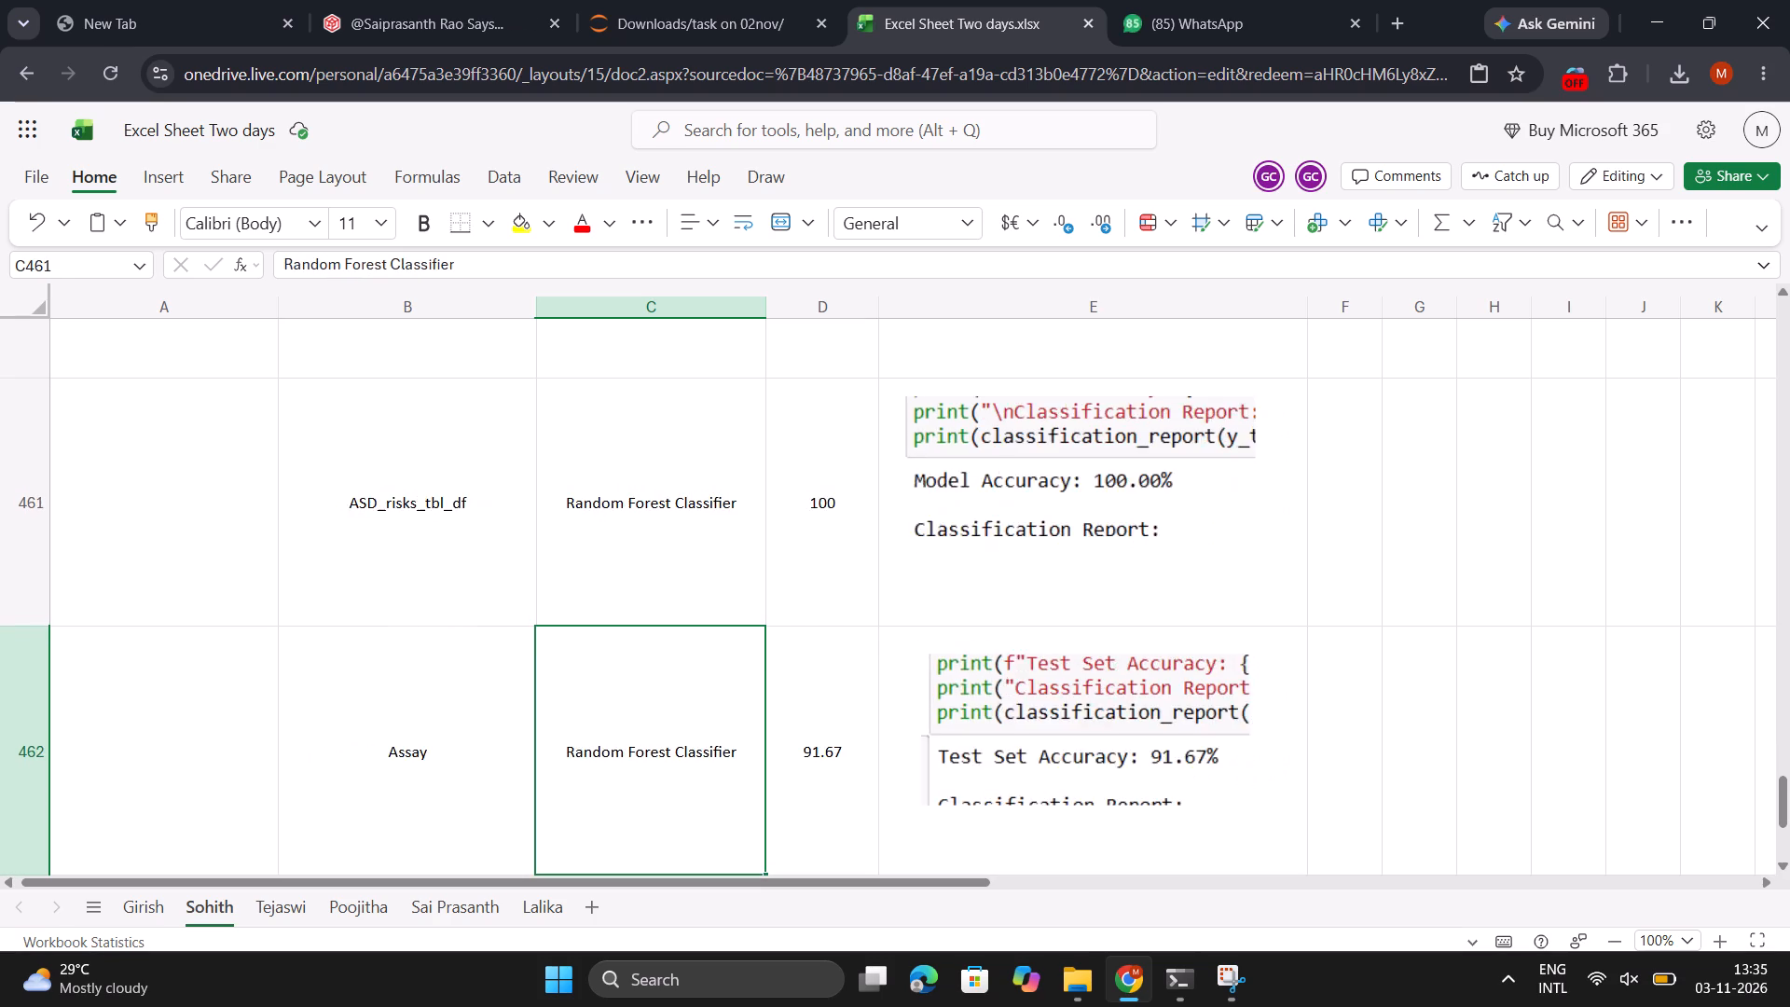
{"action": "key", "text": "Down"}
{"action": "key", "text": "Down"}
{"action": "key", "text": "Down"}
{"action": "key", "text": "Down"}
{"action": "key", "text": "Down"}
{"action": "key", "text": "Down"}
{"action": "key", "text": "Down"}
{"action": "key", "text": "Down"}
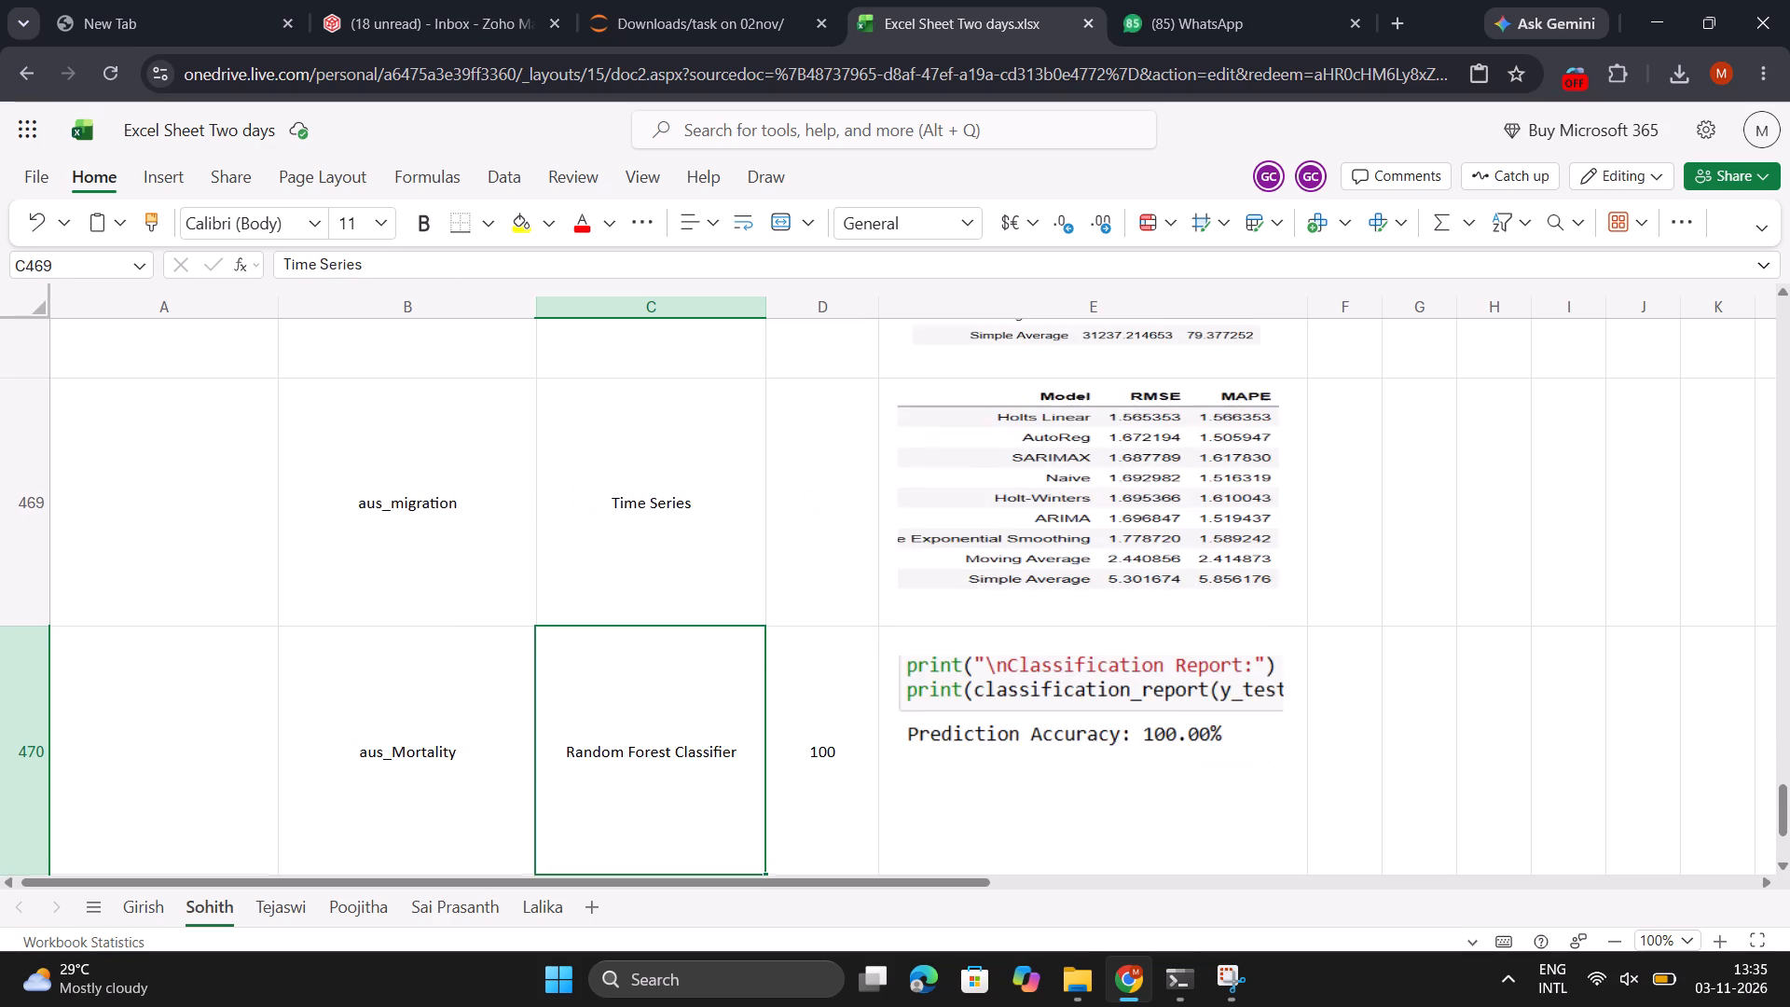
{"action": "key", "text": "Down"}
{"action": "key", "text": "Down"}
{"action": "key", "text": "Down"}
{"action": "key", "text": "Down"}
{"action": "key", "text": "Down"}
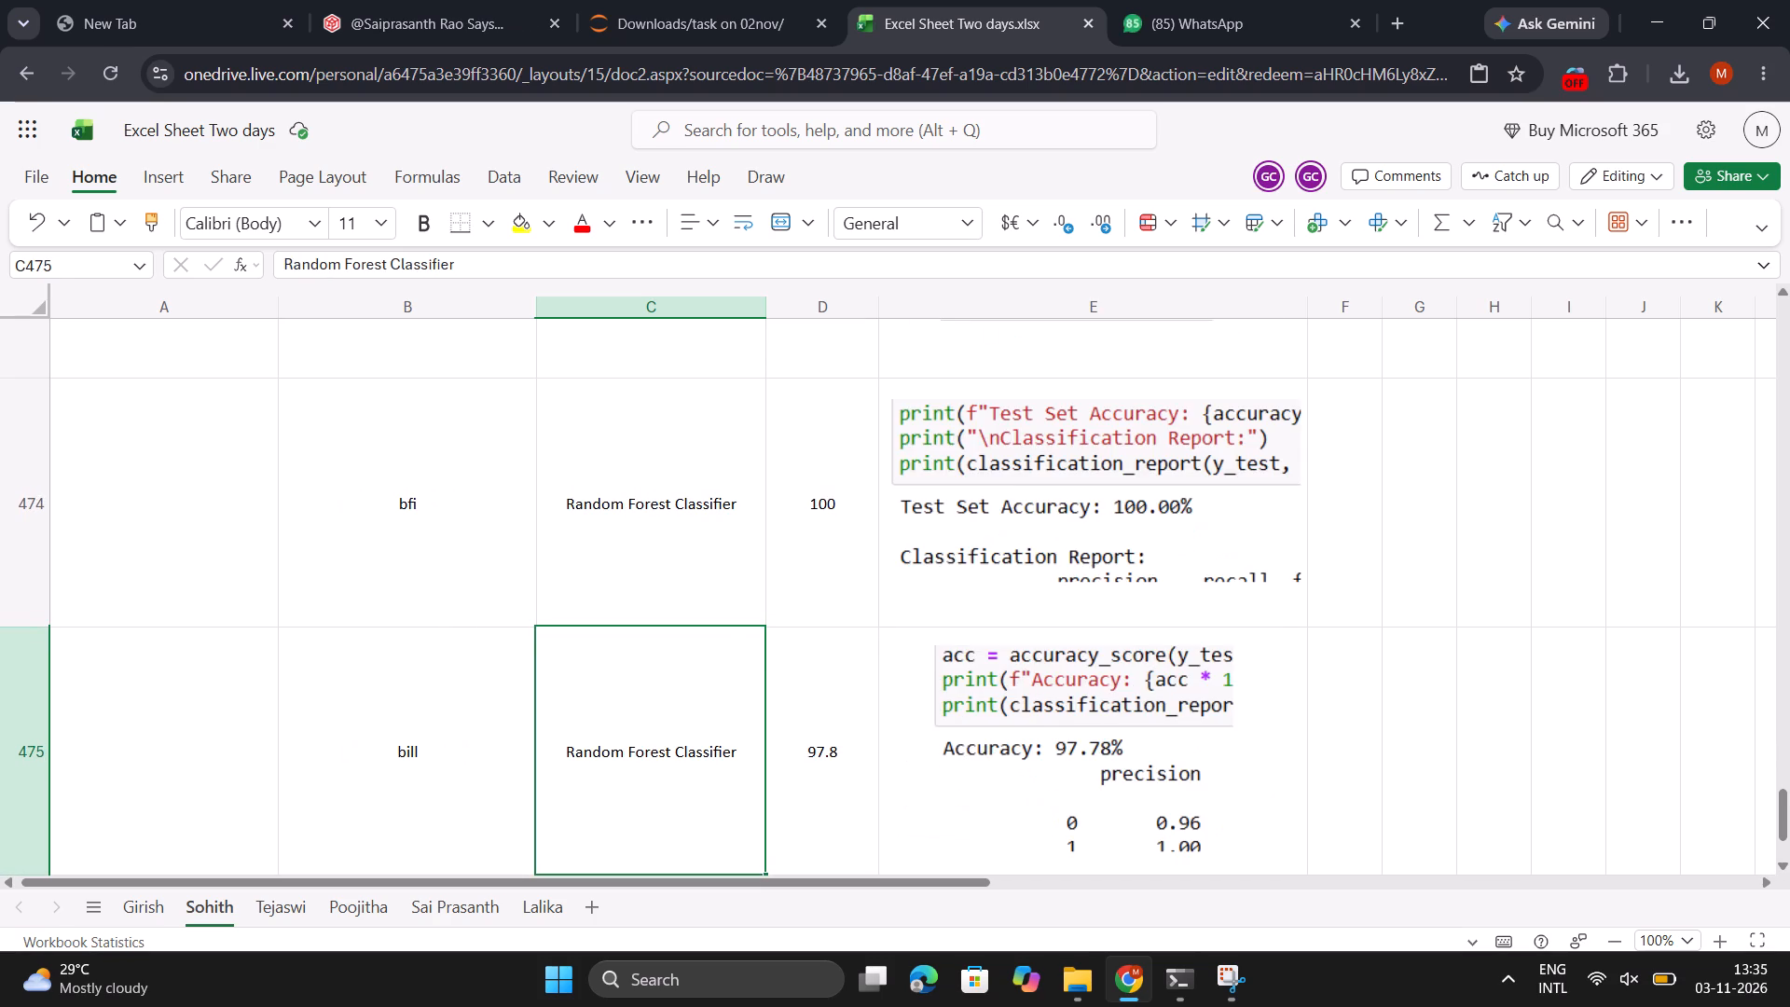
{"action": "key", "text": "Down"}
{"action": "key", "text": "Down"}
{"action": "key", "text": "Down"}
{"action": "key", "text": "Down"}
{"action": "key", "text": "Down"}
{"action": "key", "text": "Down"}
{"action": "key", "text": "Down"}
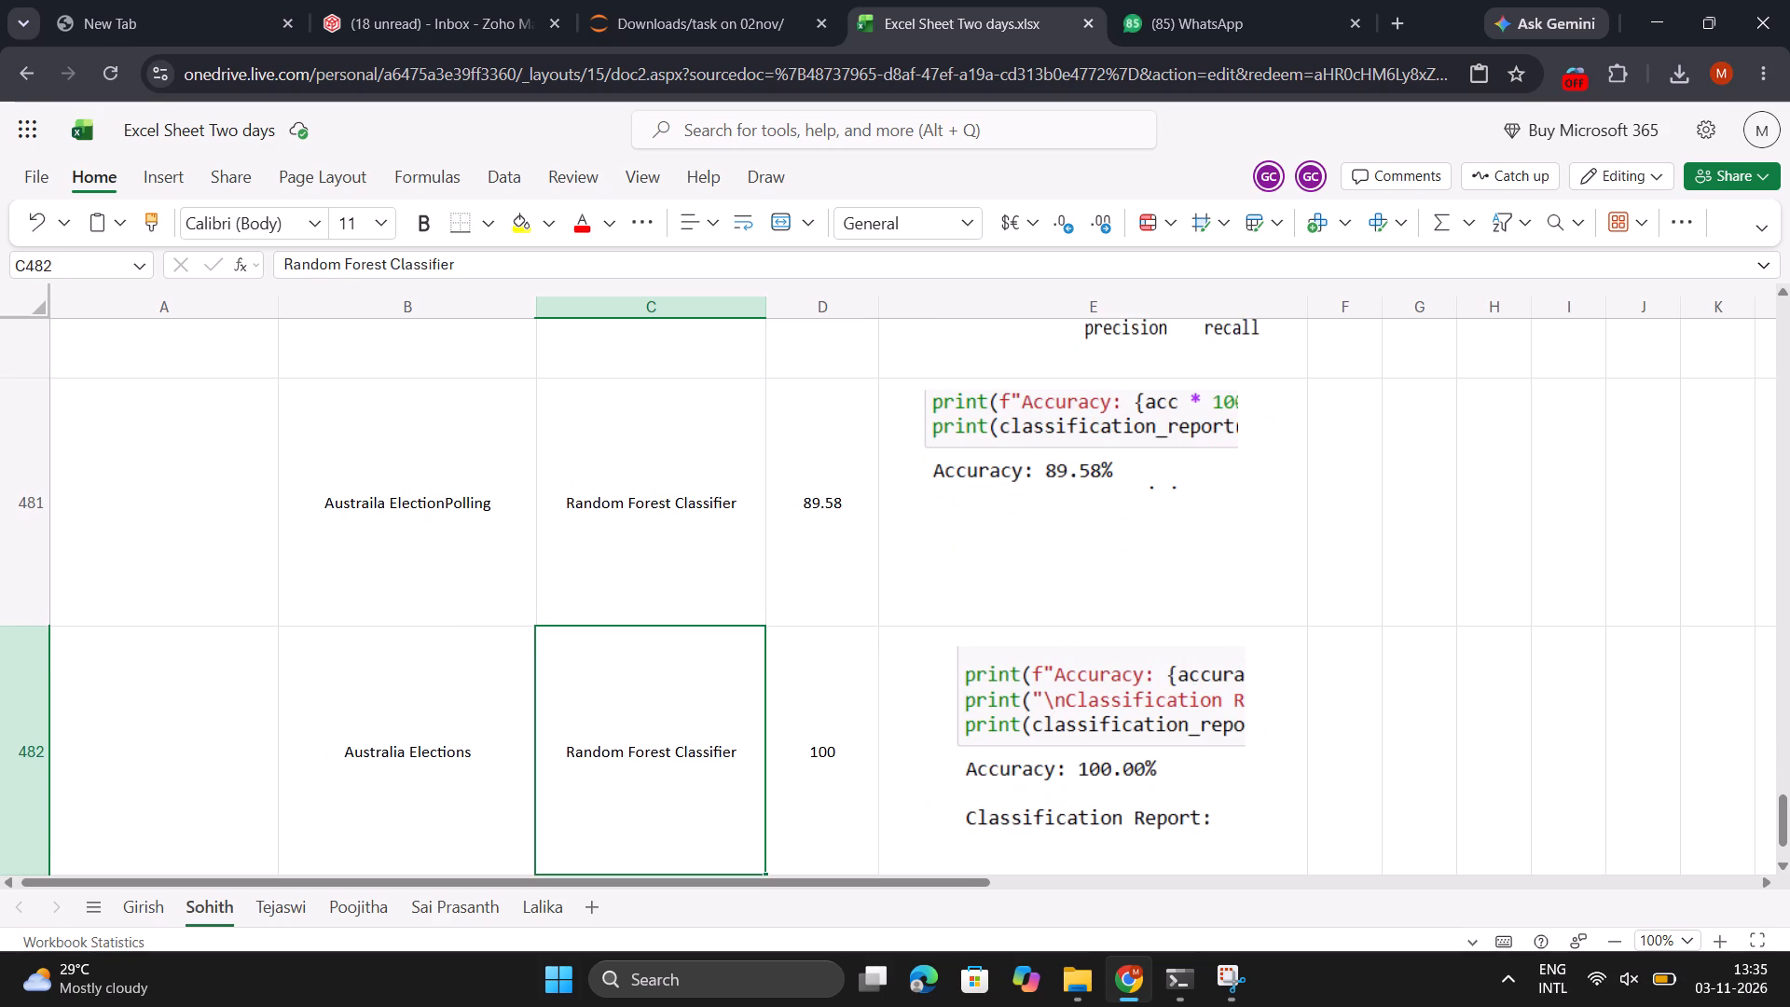
{"action": "key", "text": "Down"}
{"action": "key", "text": "Down"}
{"action": "key", "text": "Down"}
{"action": "key", "text": "Down"}
{"action": "key", "text": "Down"}
{"action": "key", "text": "Down"}
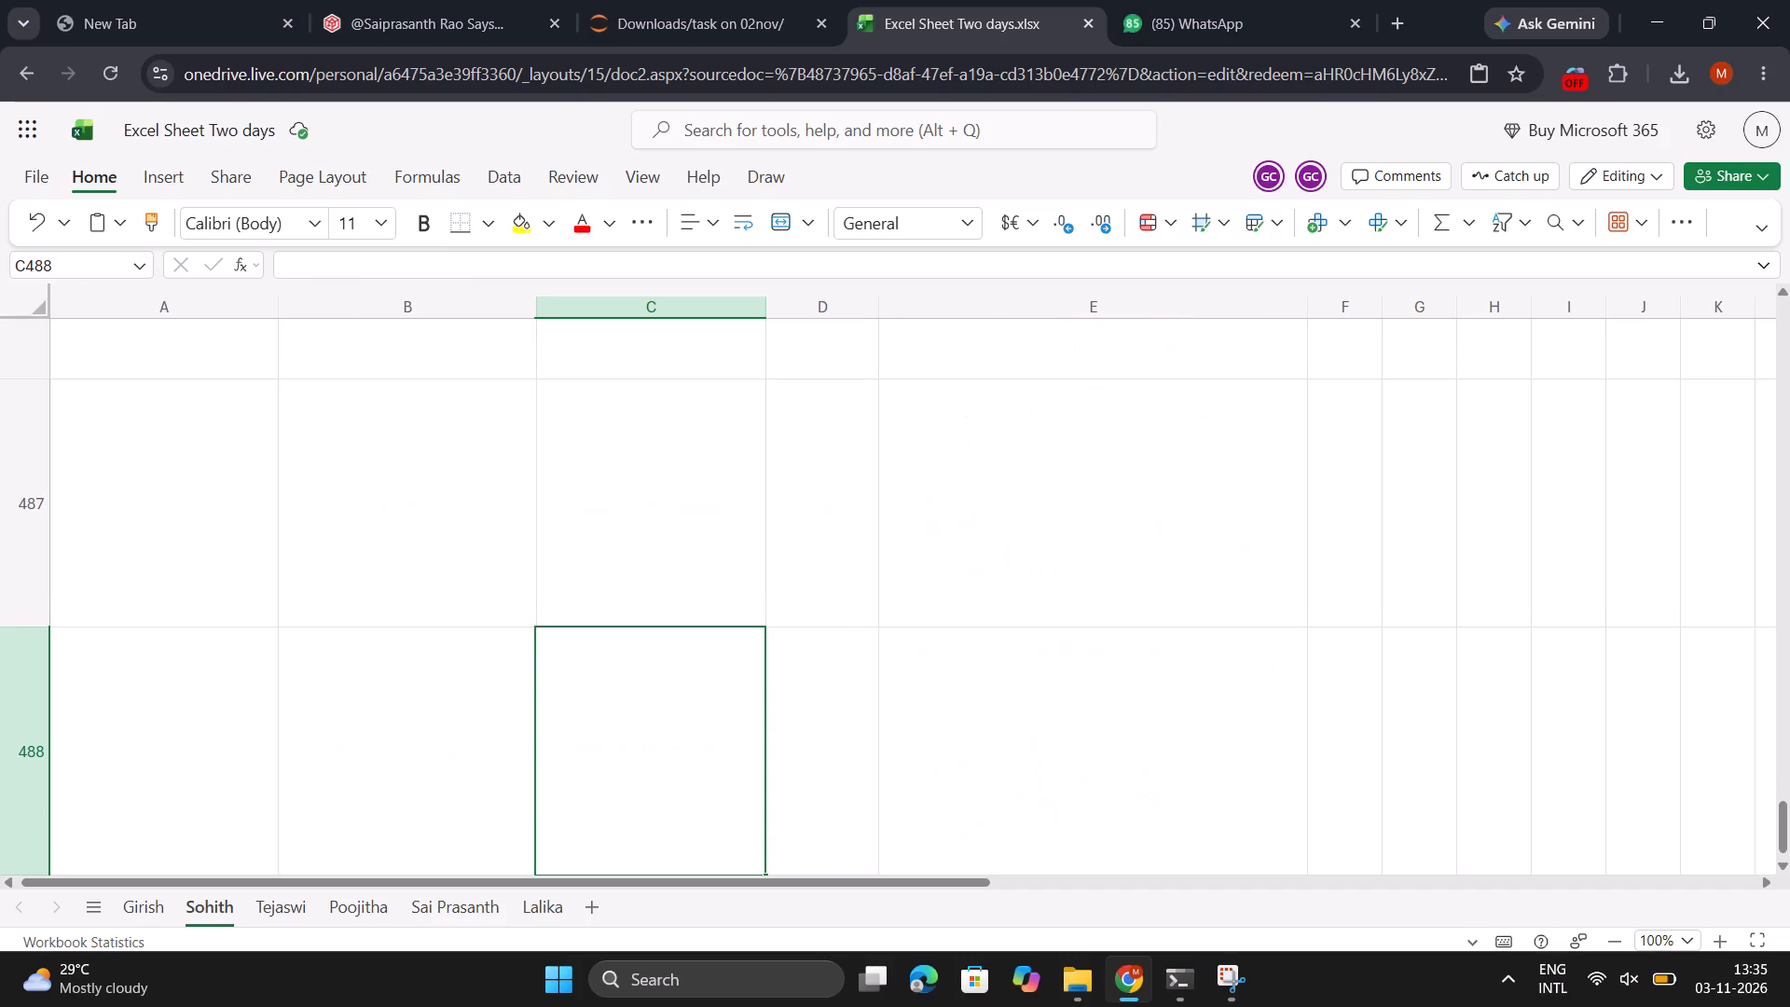
Return to the batch's last filled entry, Breetax in row 486, and select its model cell.
{"action": "scroll", "coordinate": [695, 452], "scroll_direction": "up", "scroll_amount": 2}
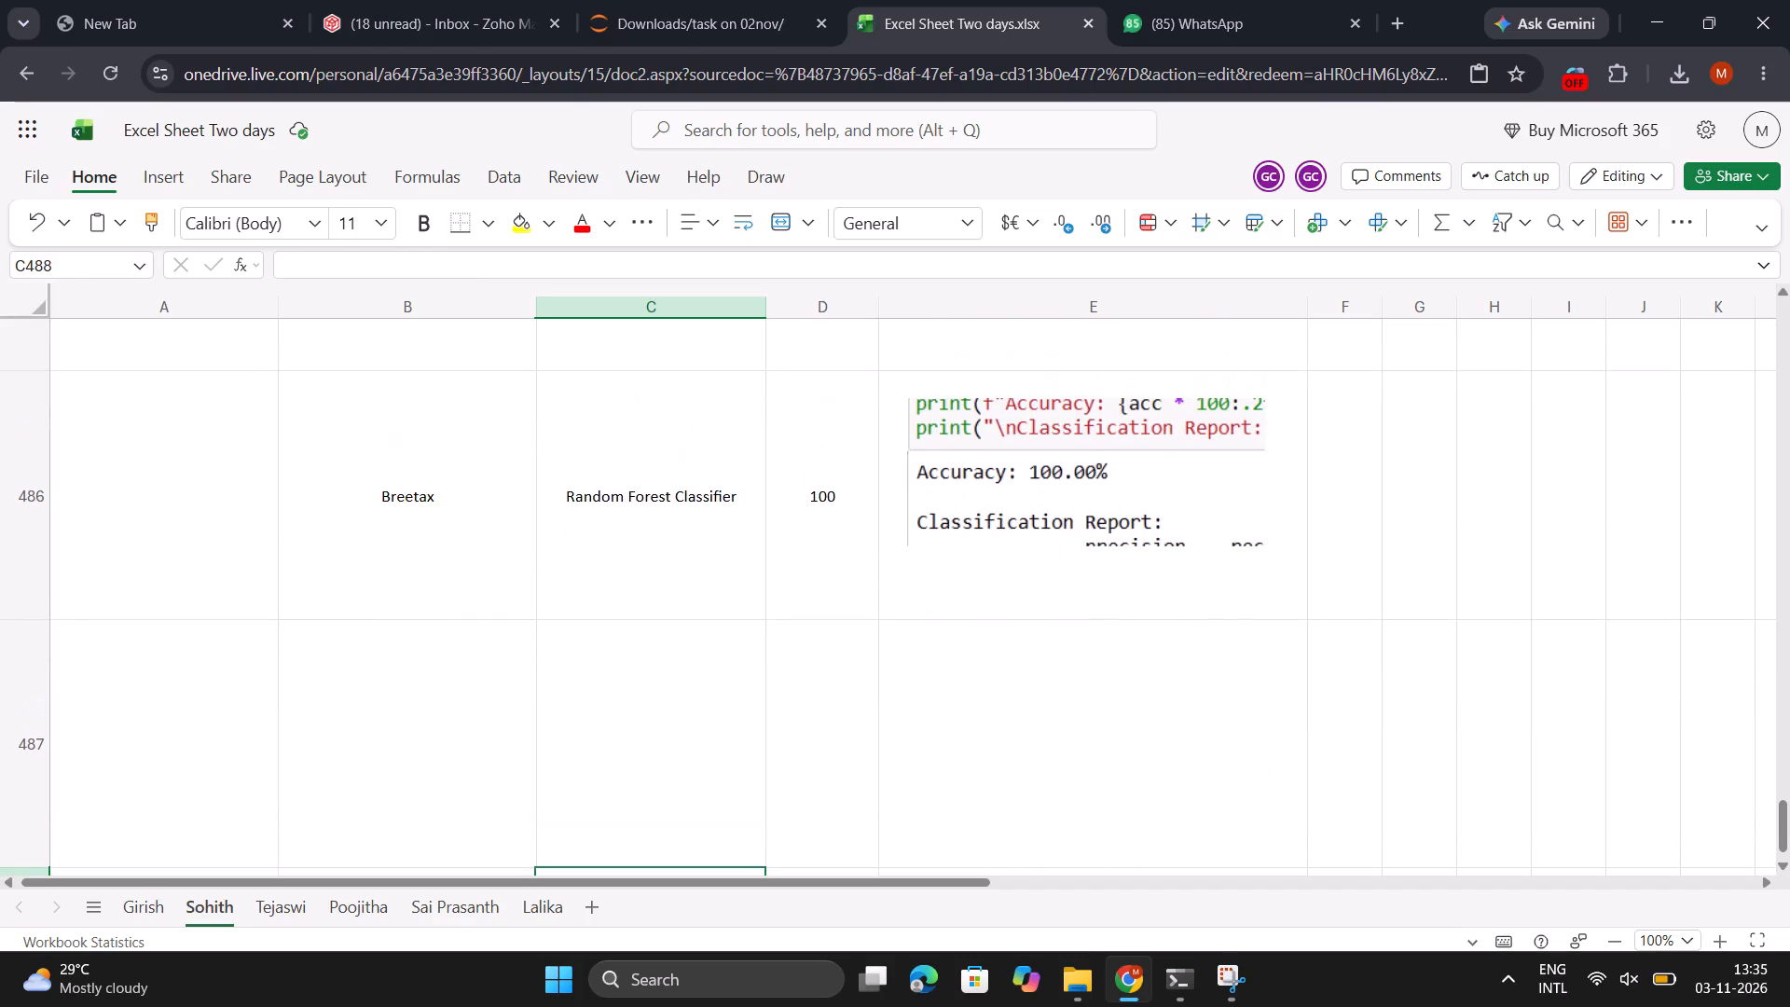
{"action": "left_click", "coordinate": [702, 519]}
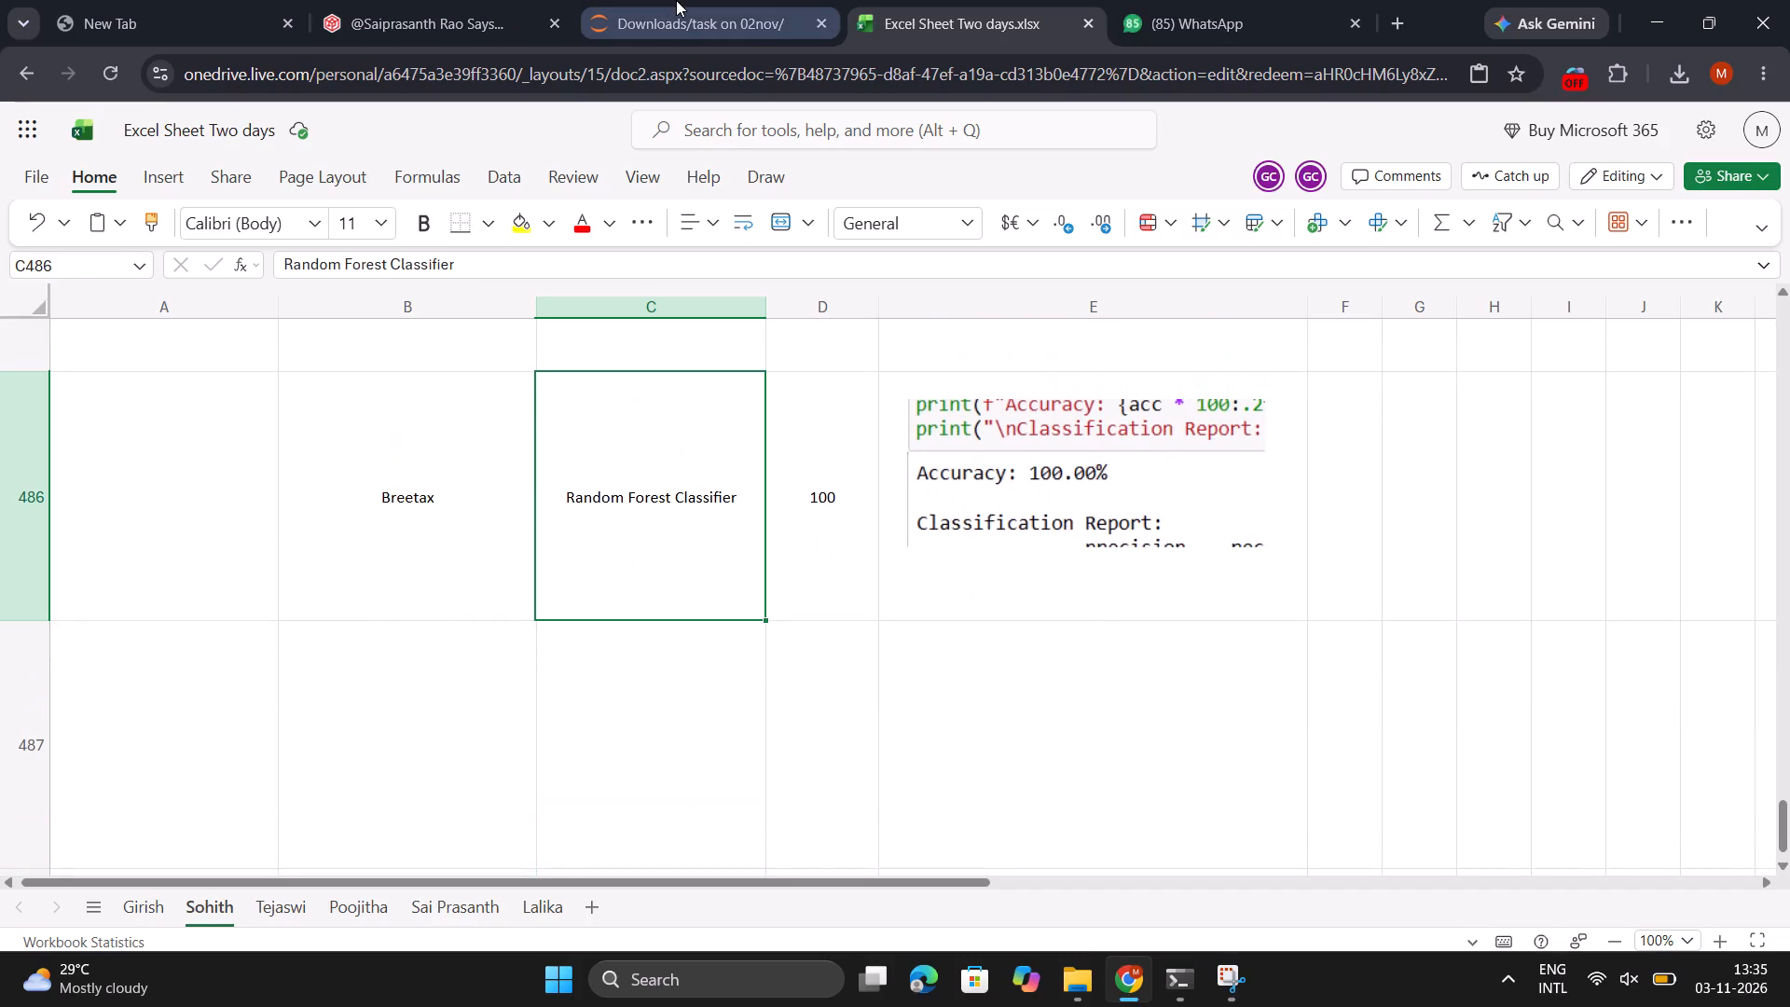
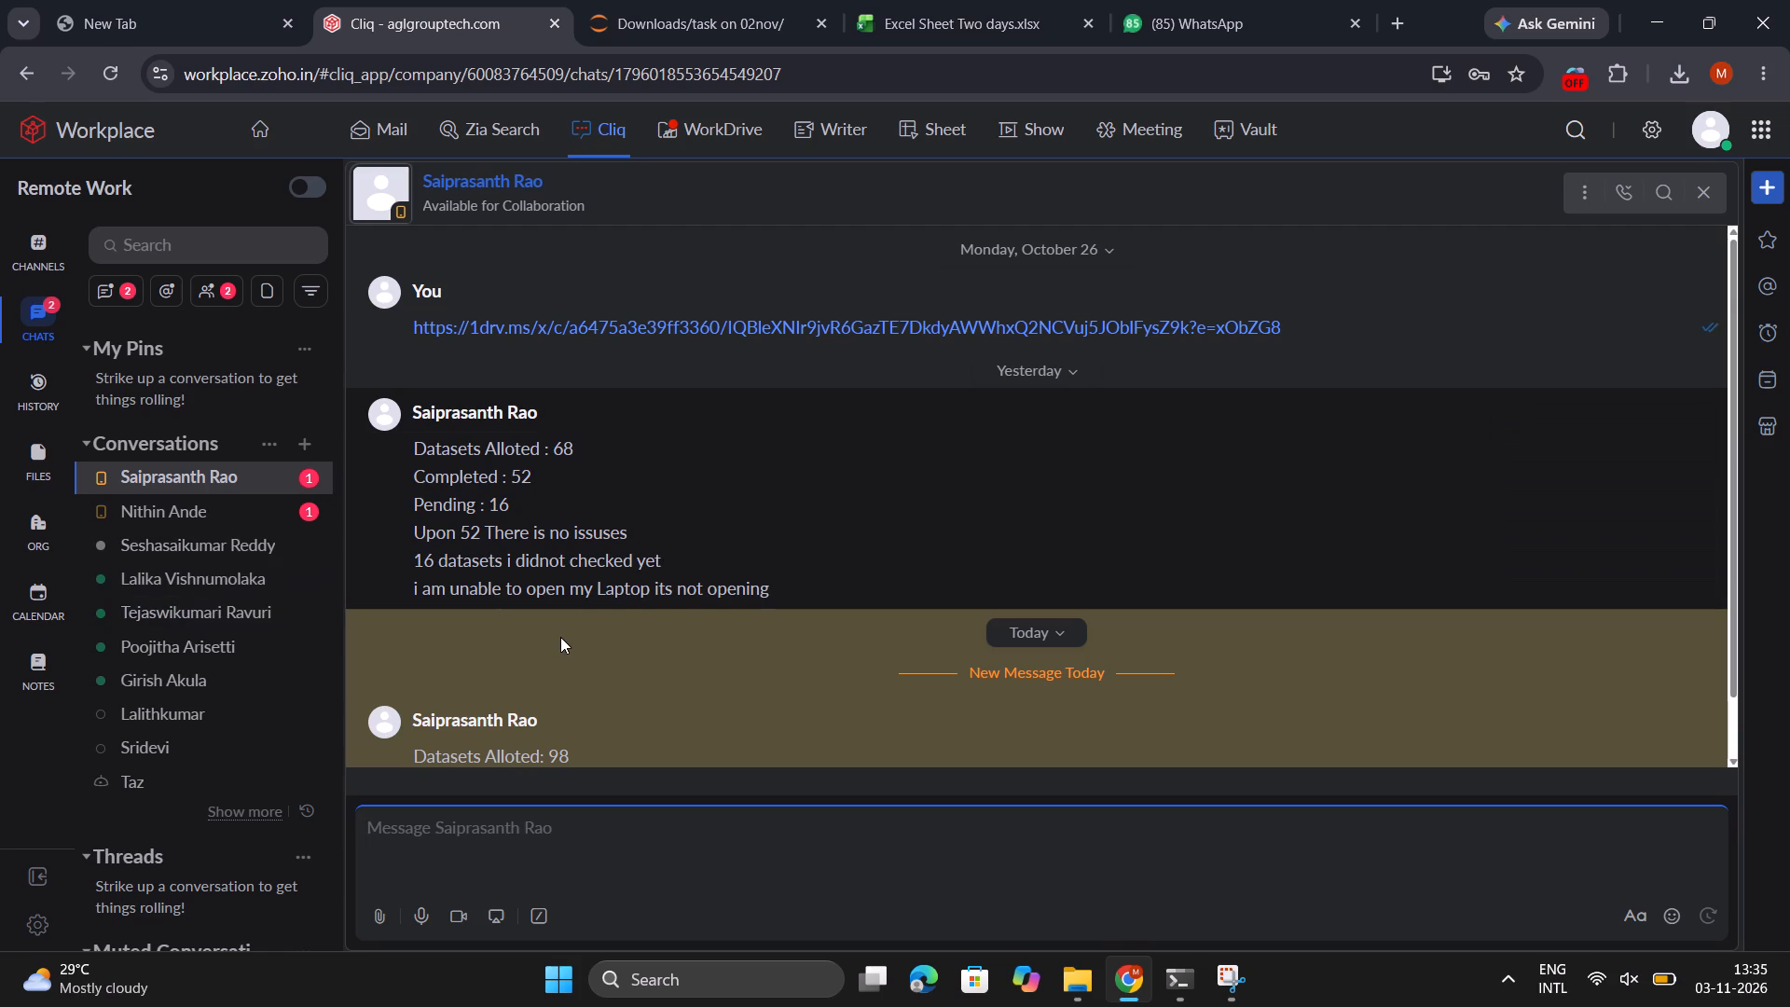
Read the new messages in the two unread Cliq conversations about dataset allotments and the shared file.
{"action": "scroll", "coordinate": [560, 637], "scroll_direction": "down", "scroll_amount": 2}
{"action": "left_click", "coordinate": [176, 498]}
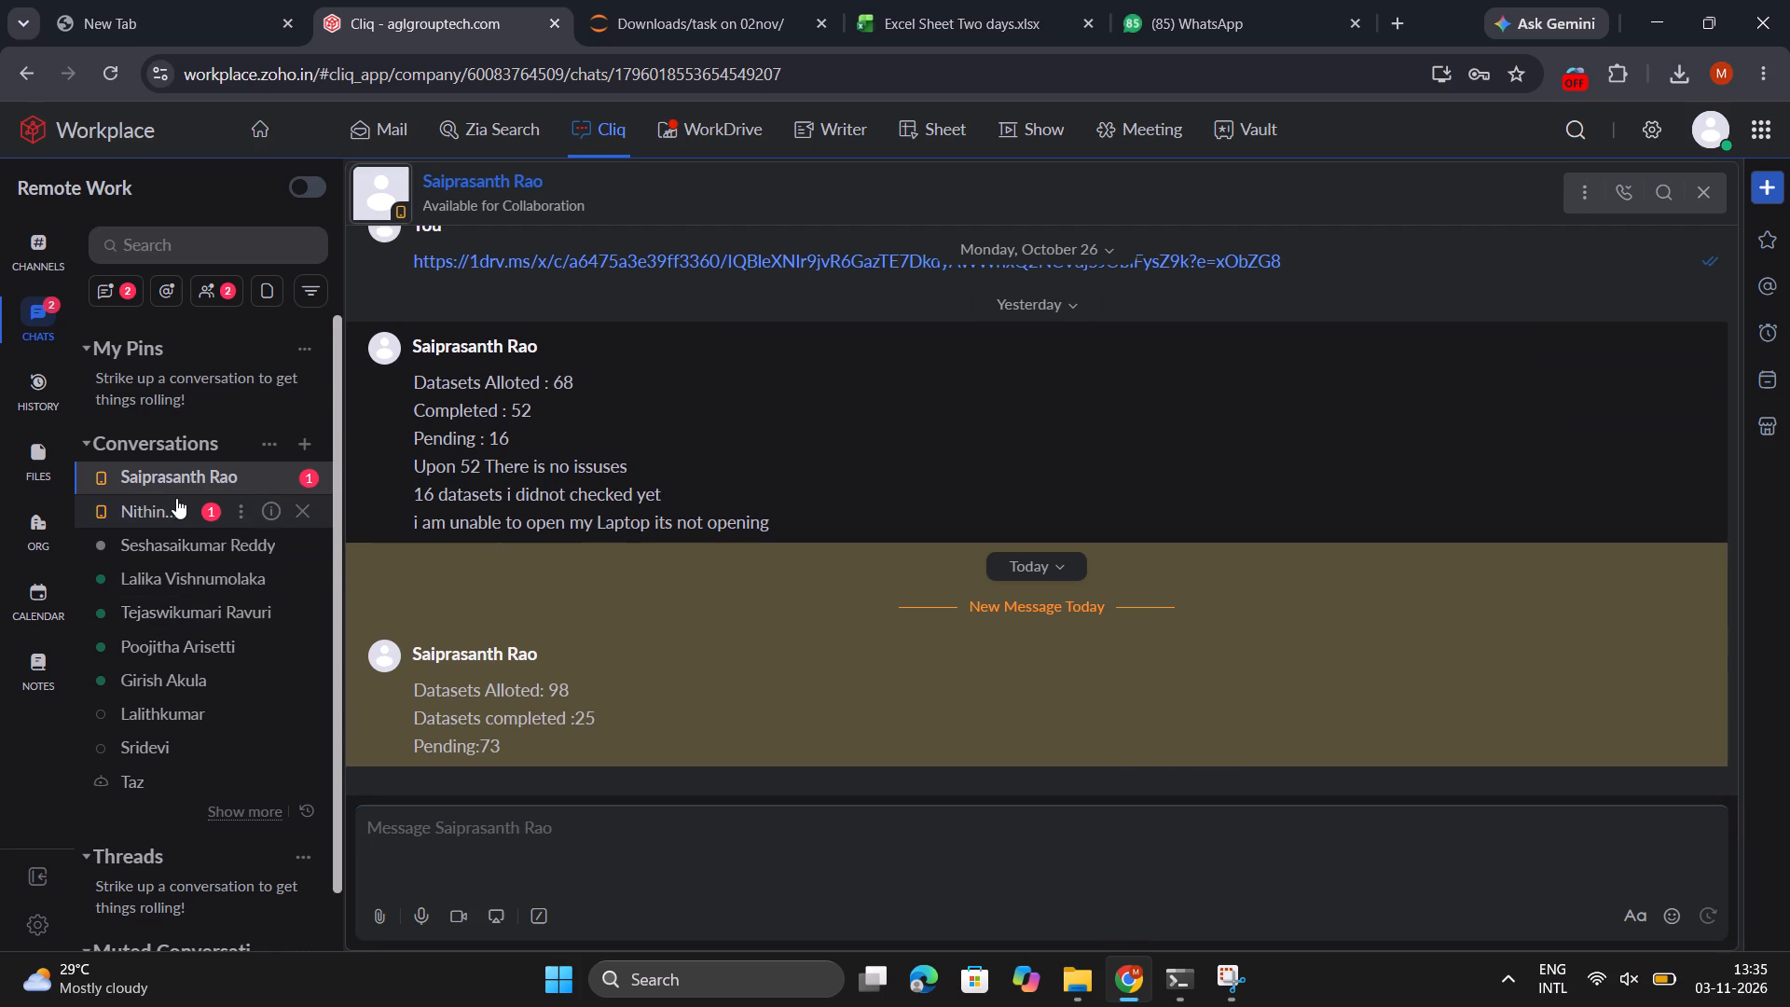
{"action": "scroll", "coordinate": [713, 532], "scroll_direction": "down", "scroll_amount": 2}
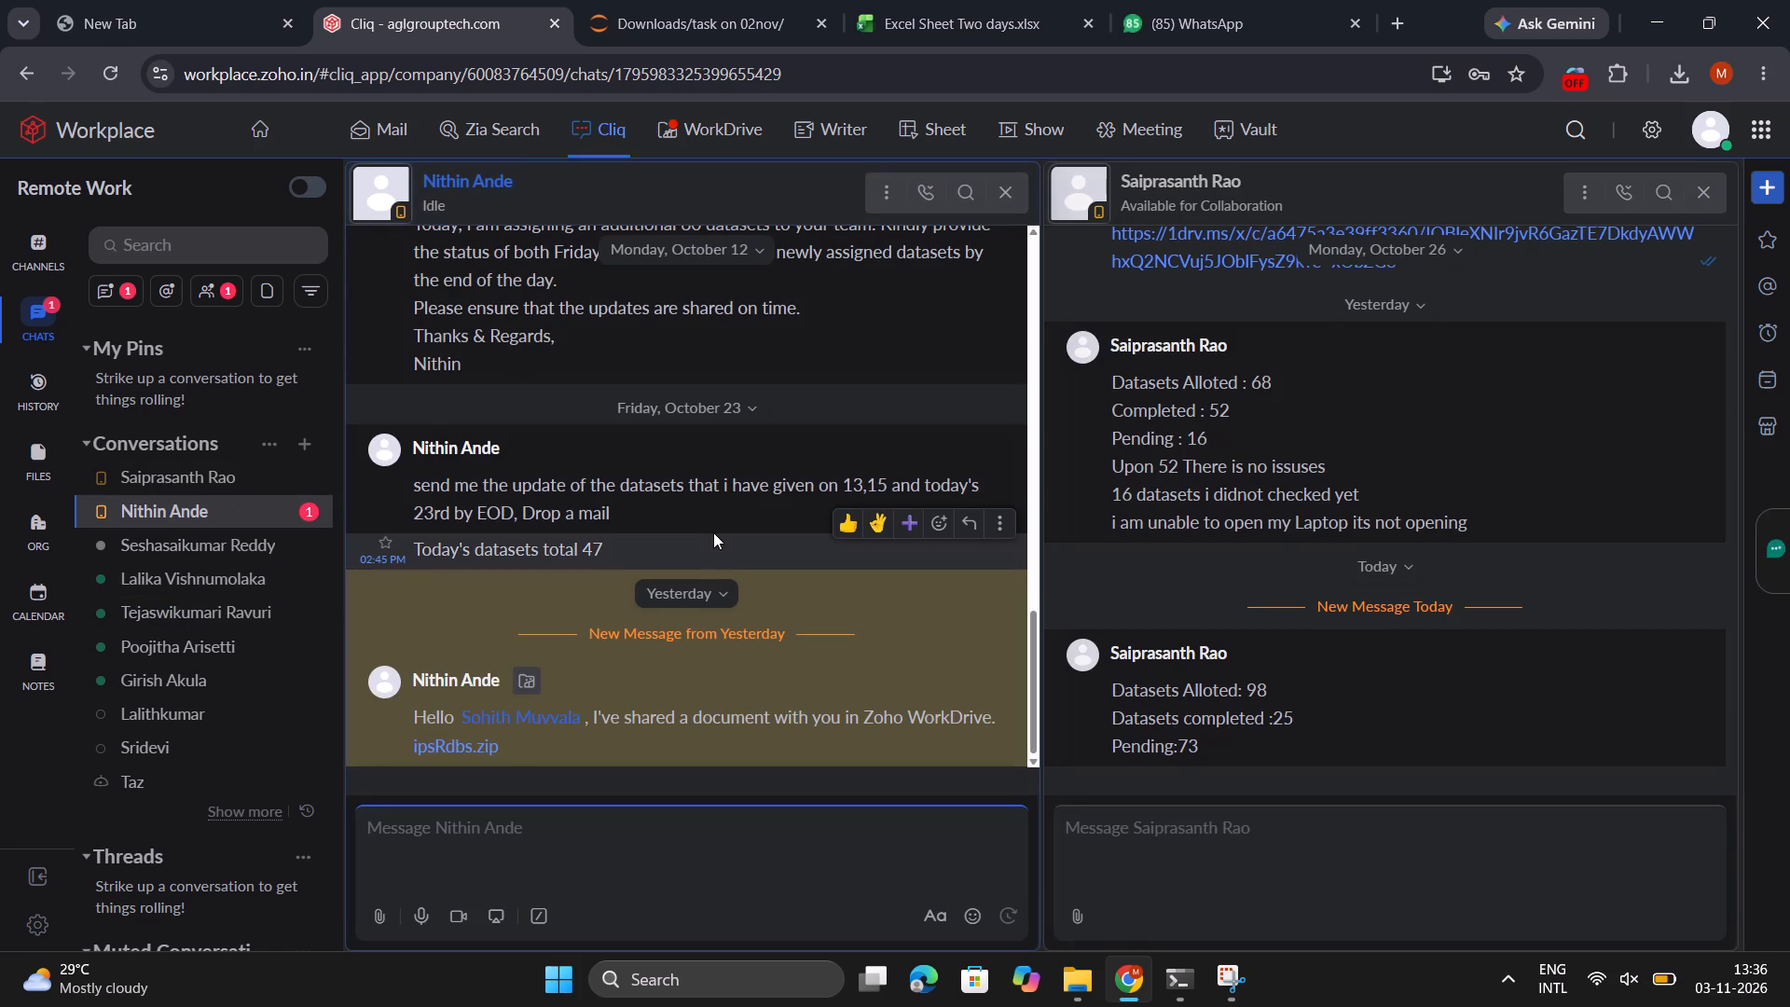
{"action": "scroll", "coordinate": [713, 532], "scroll_direction": "down", "scroll_amount": 1}
{"action": "scroll", "coordinate": [713, 532], "scroll_direction": "right", "scroll_amount": 1}
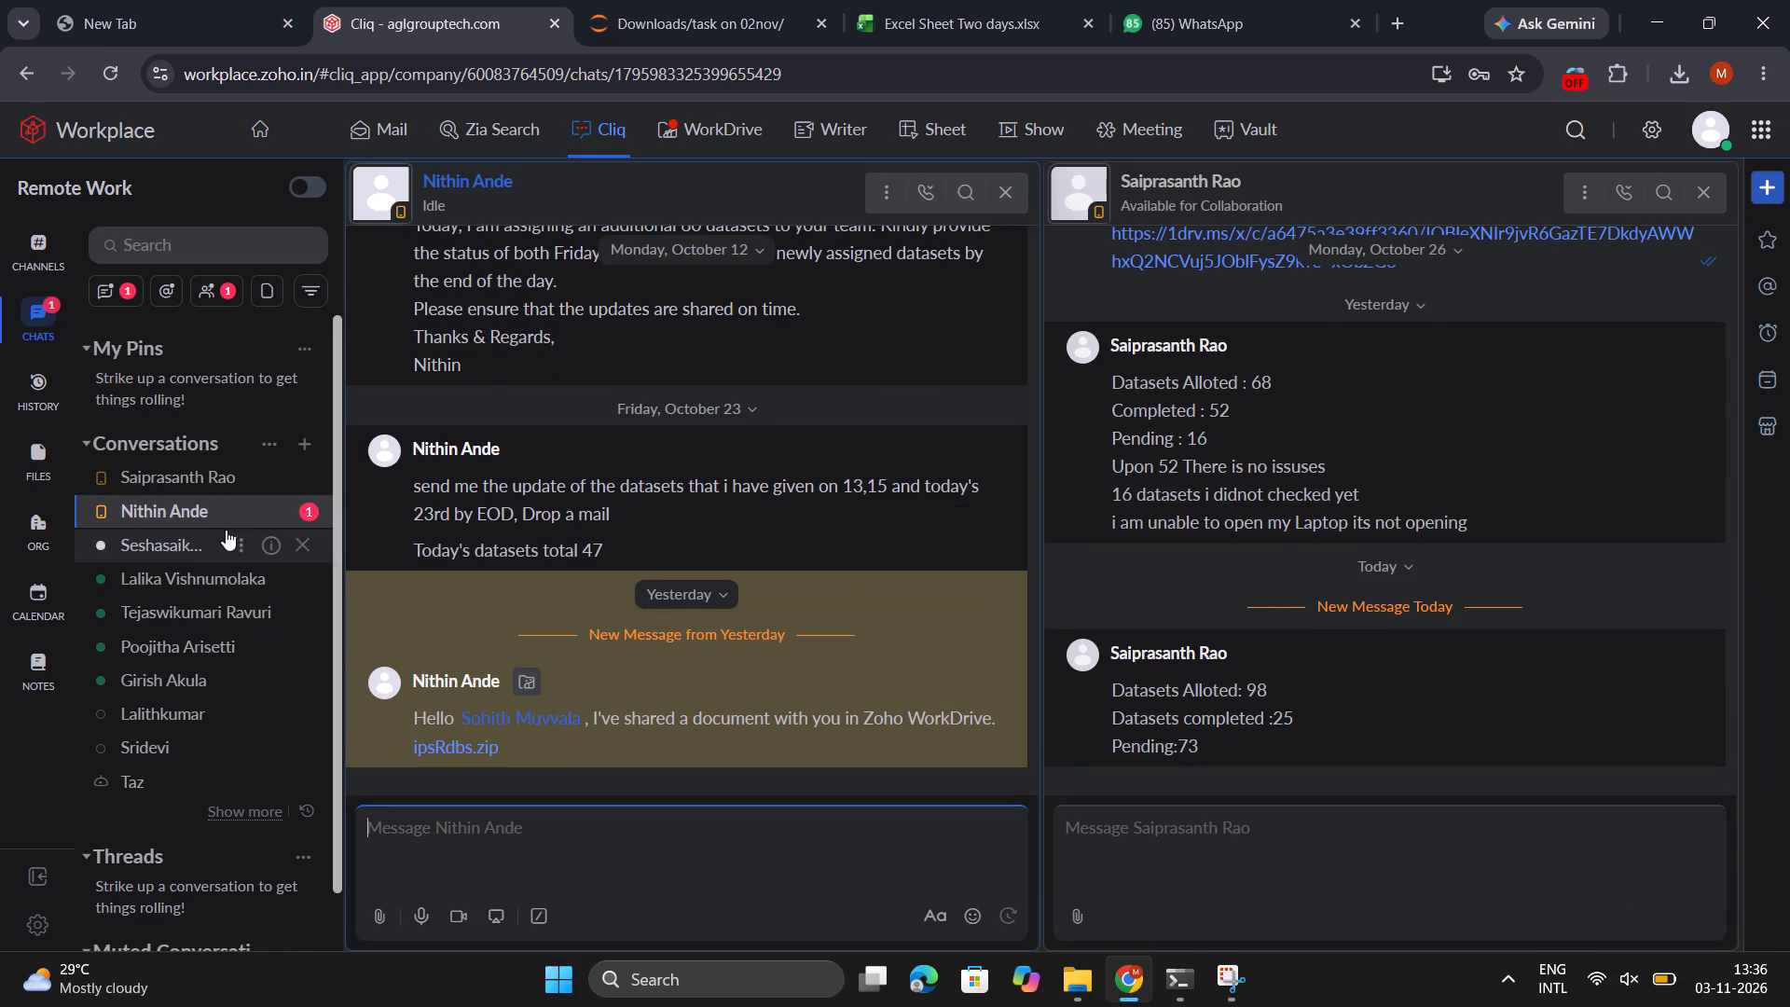
{"action": "left_click", "coordinate": [151, 476]}
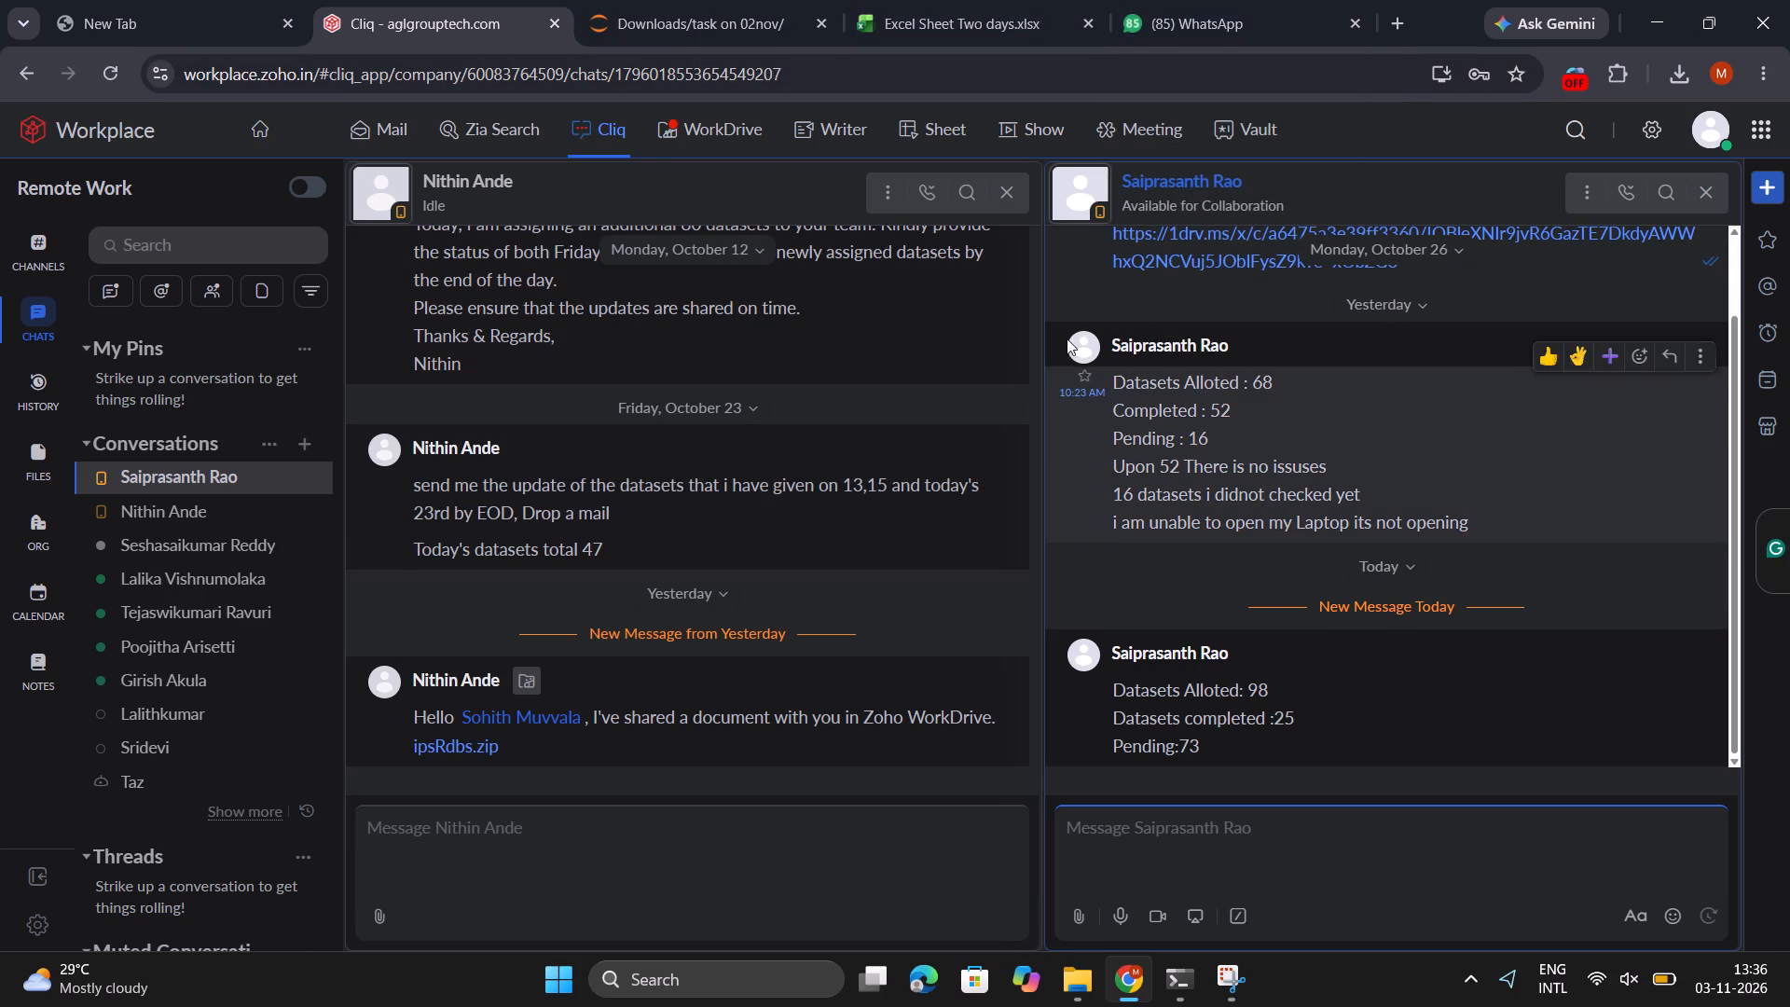
Sign out of the current Zoho Workplace account.
{"action": "left_click", "coordinate": [430, 0]}
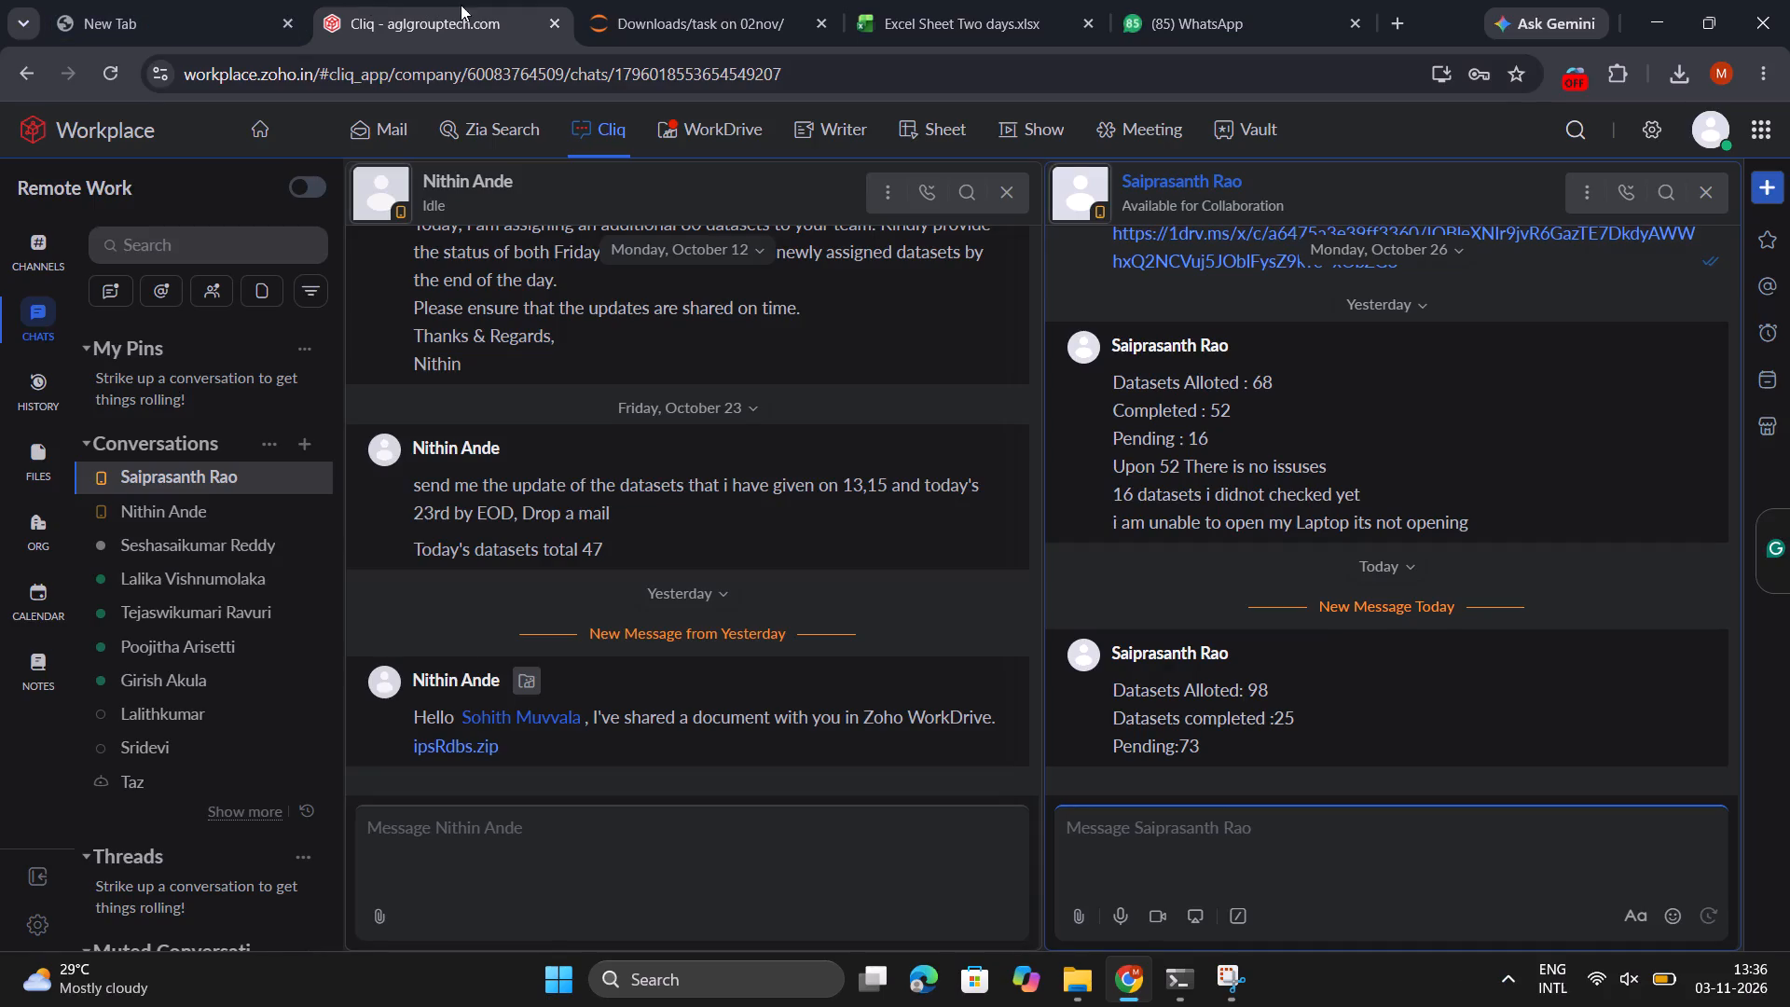
{"action": "left_click", "coordinate": [1758, 135]}
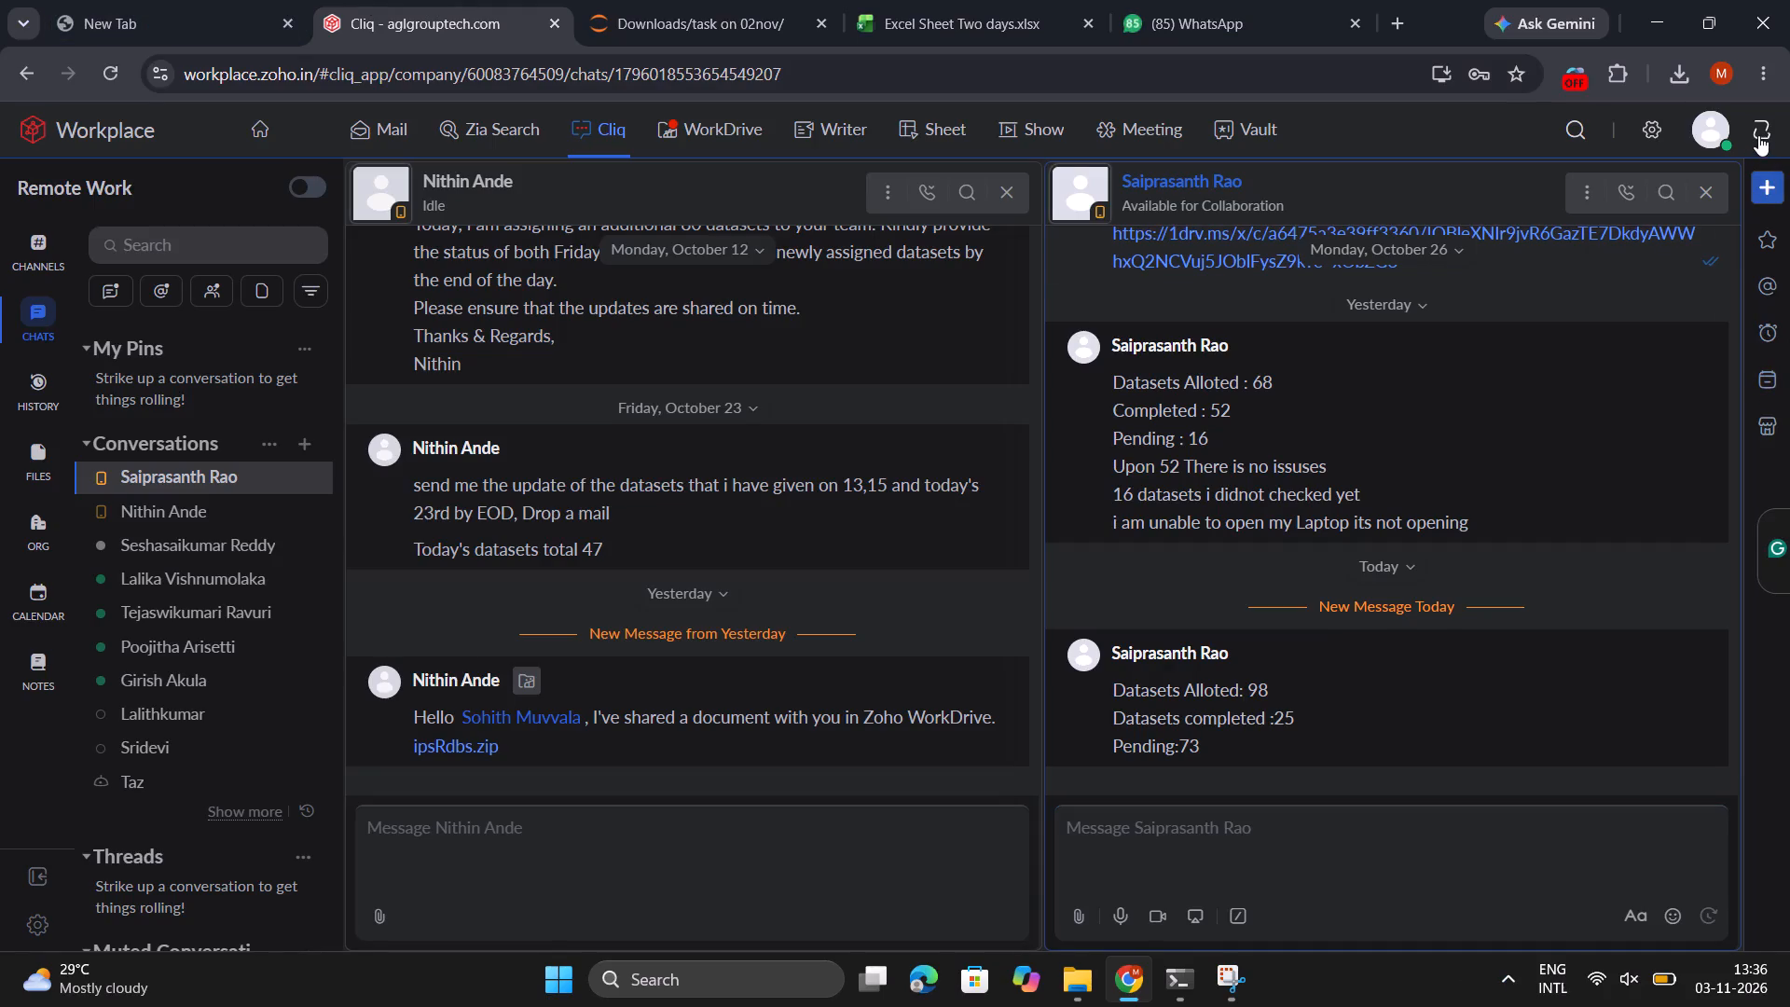
{"action": "left_click", "coordinate": [1701, 129]}
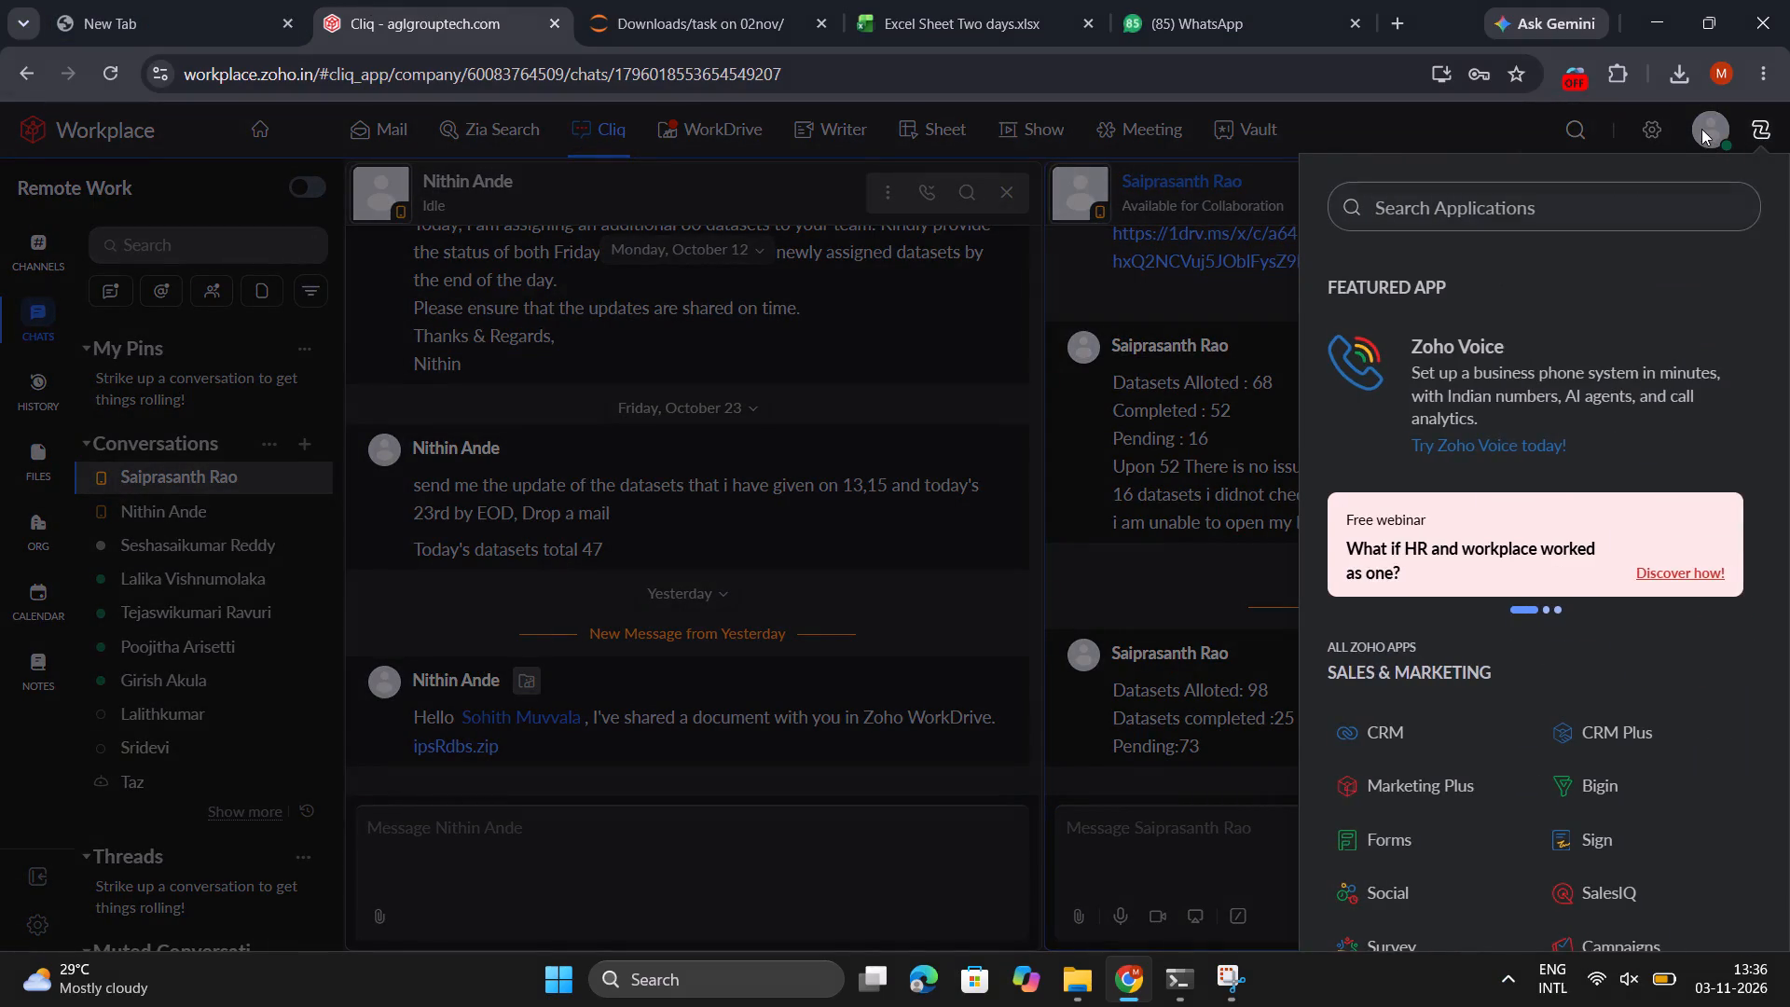
{"action": "left_click", "coordinate": [1701, 129]}
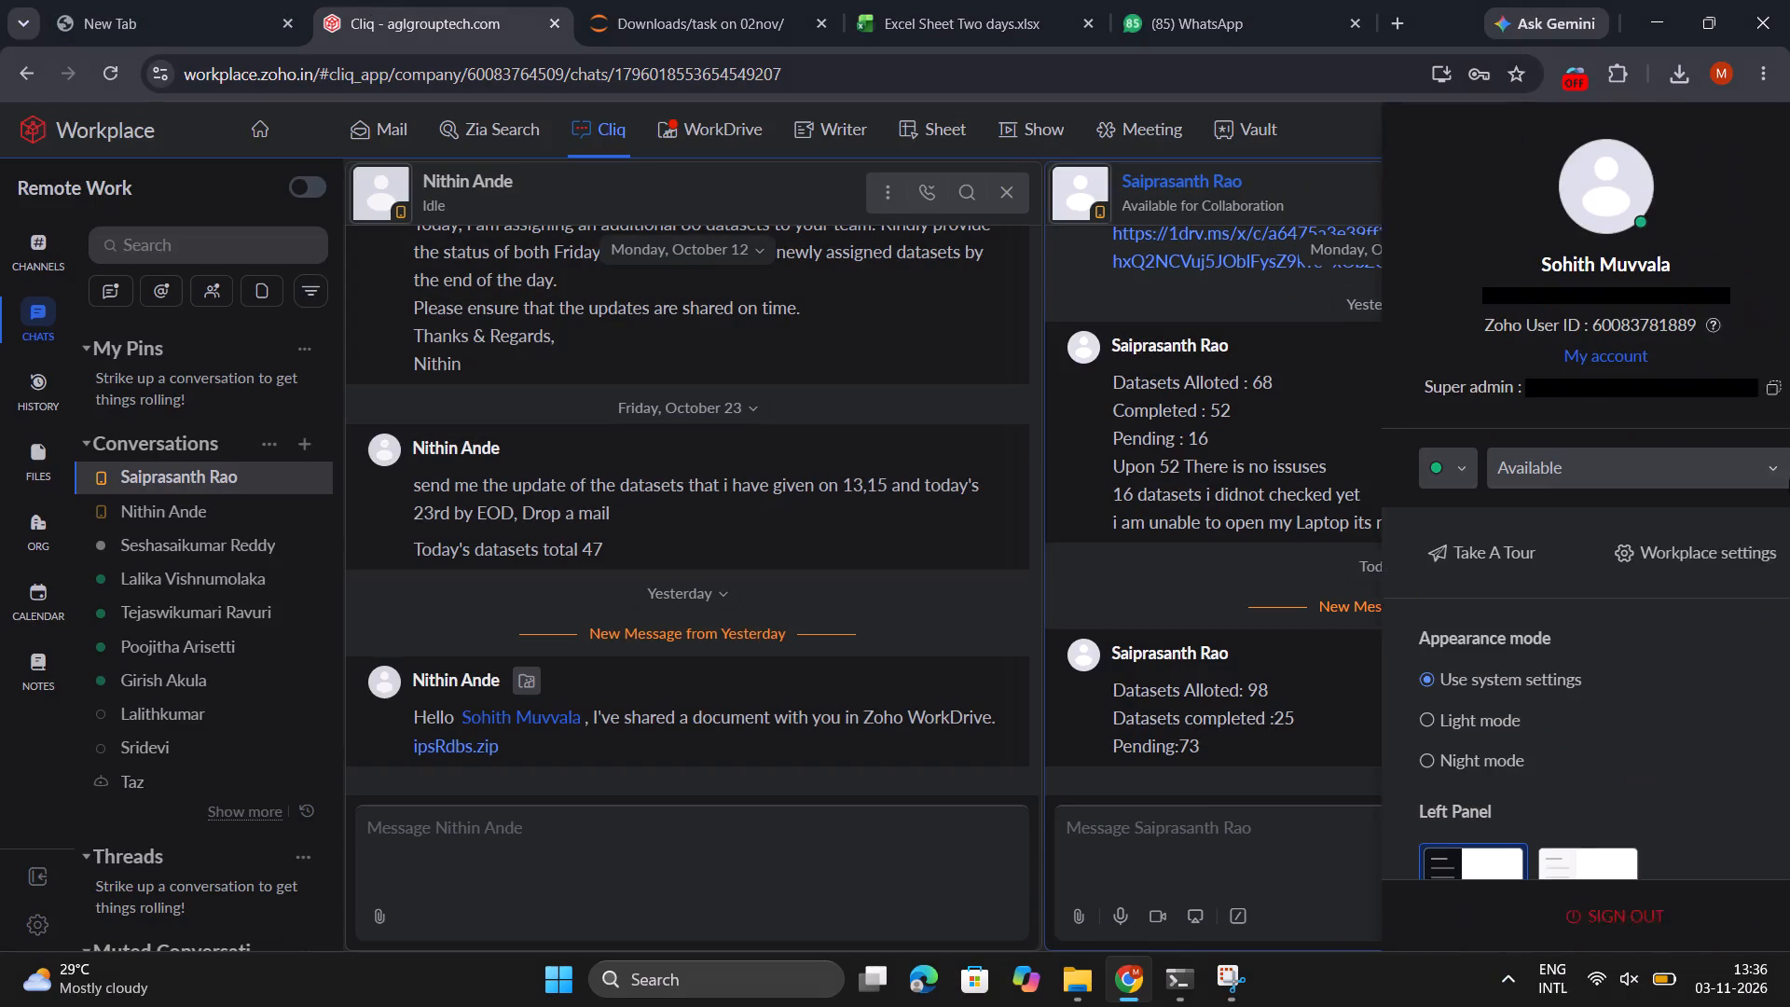
{"action": "left_click", "coordinate": [1583, 906]}
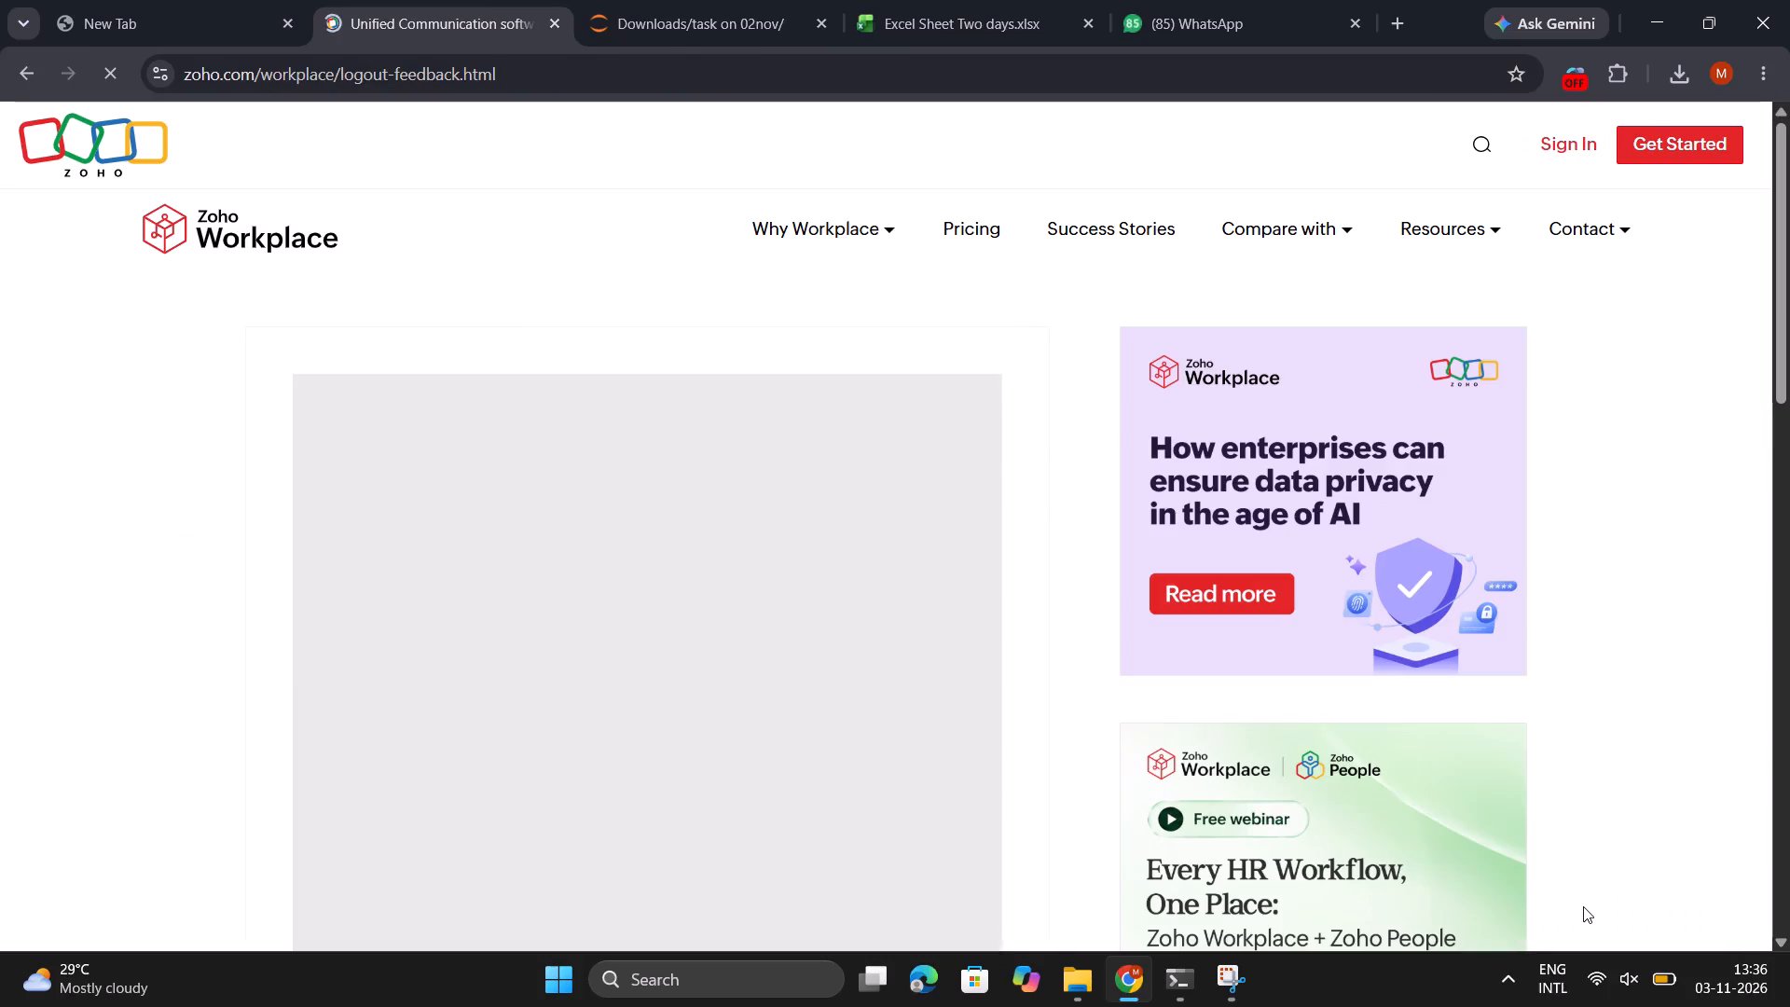
Sign in to Zoho Workplace with the second saved account and its stored password.
{"action": "left_click", "coordinate": [1577, 148]}
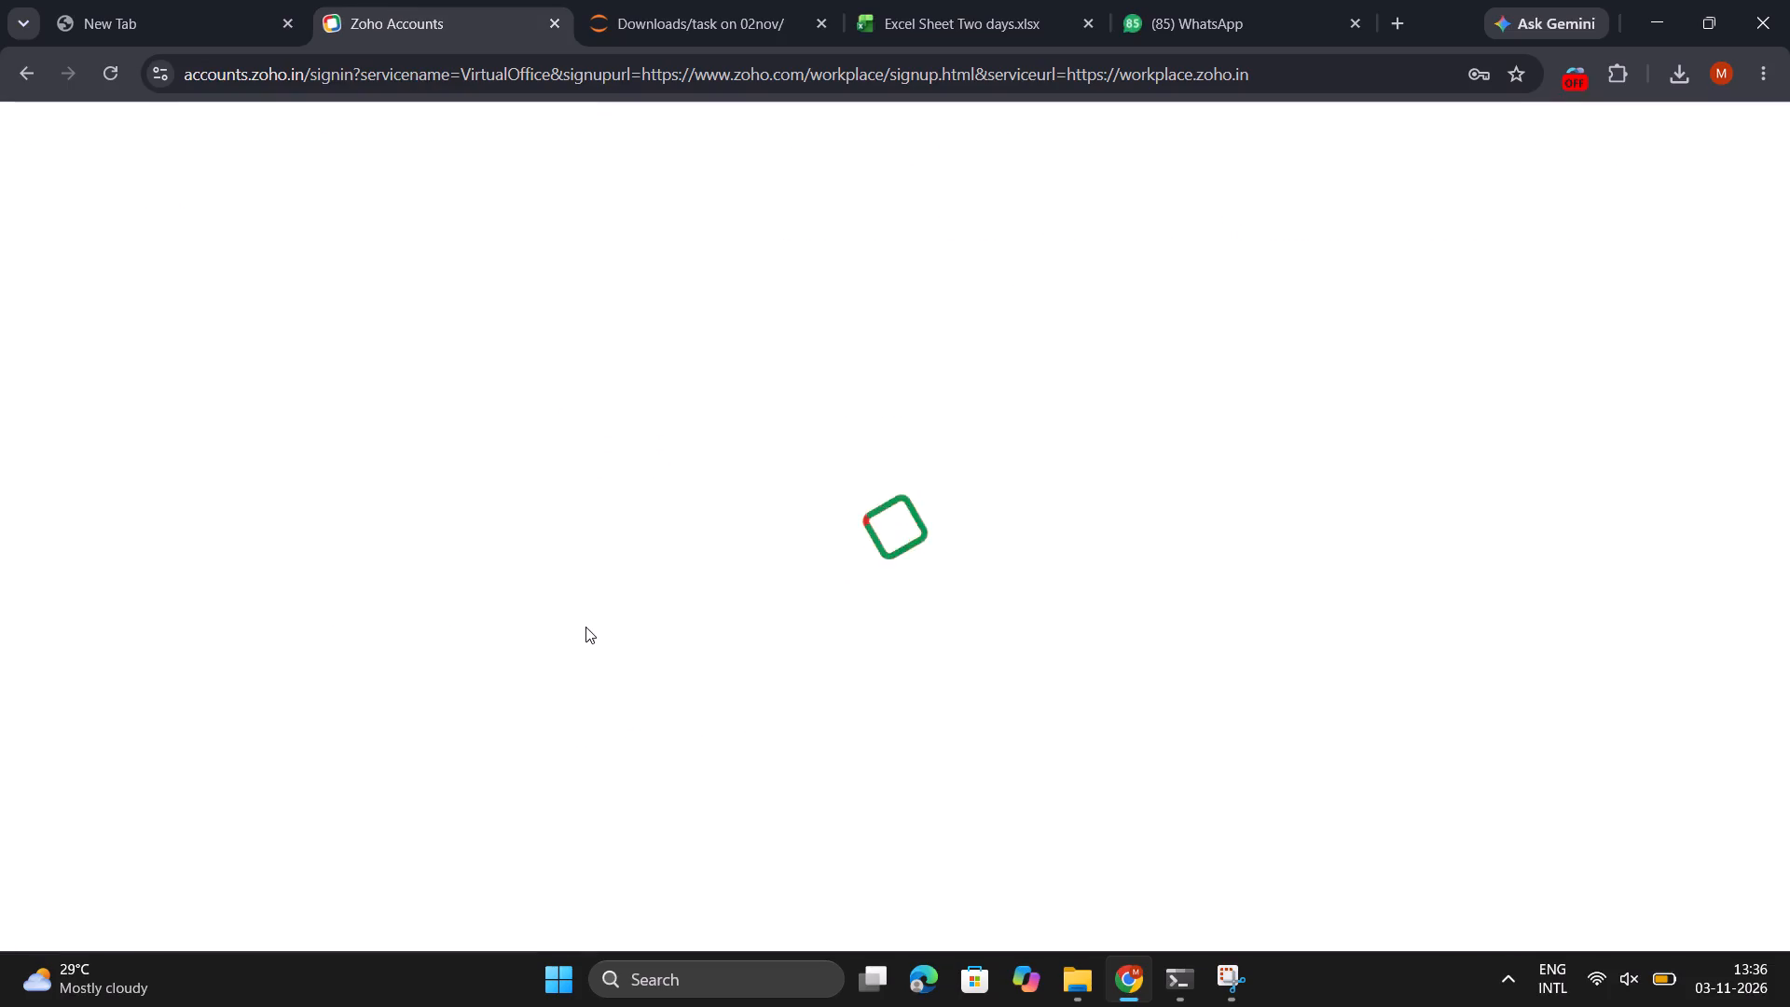
{"action": "left_click", "coordinate": [755, 470]}
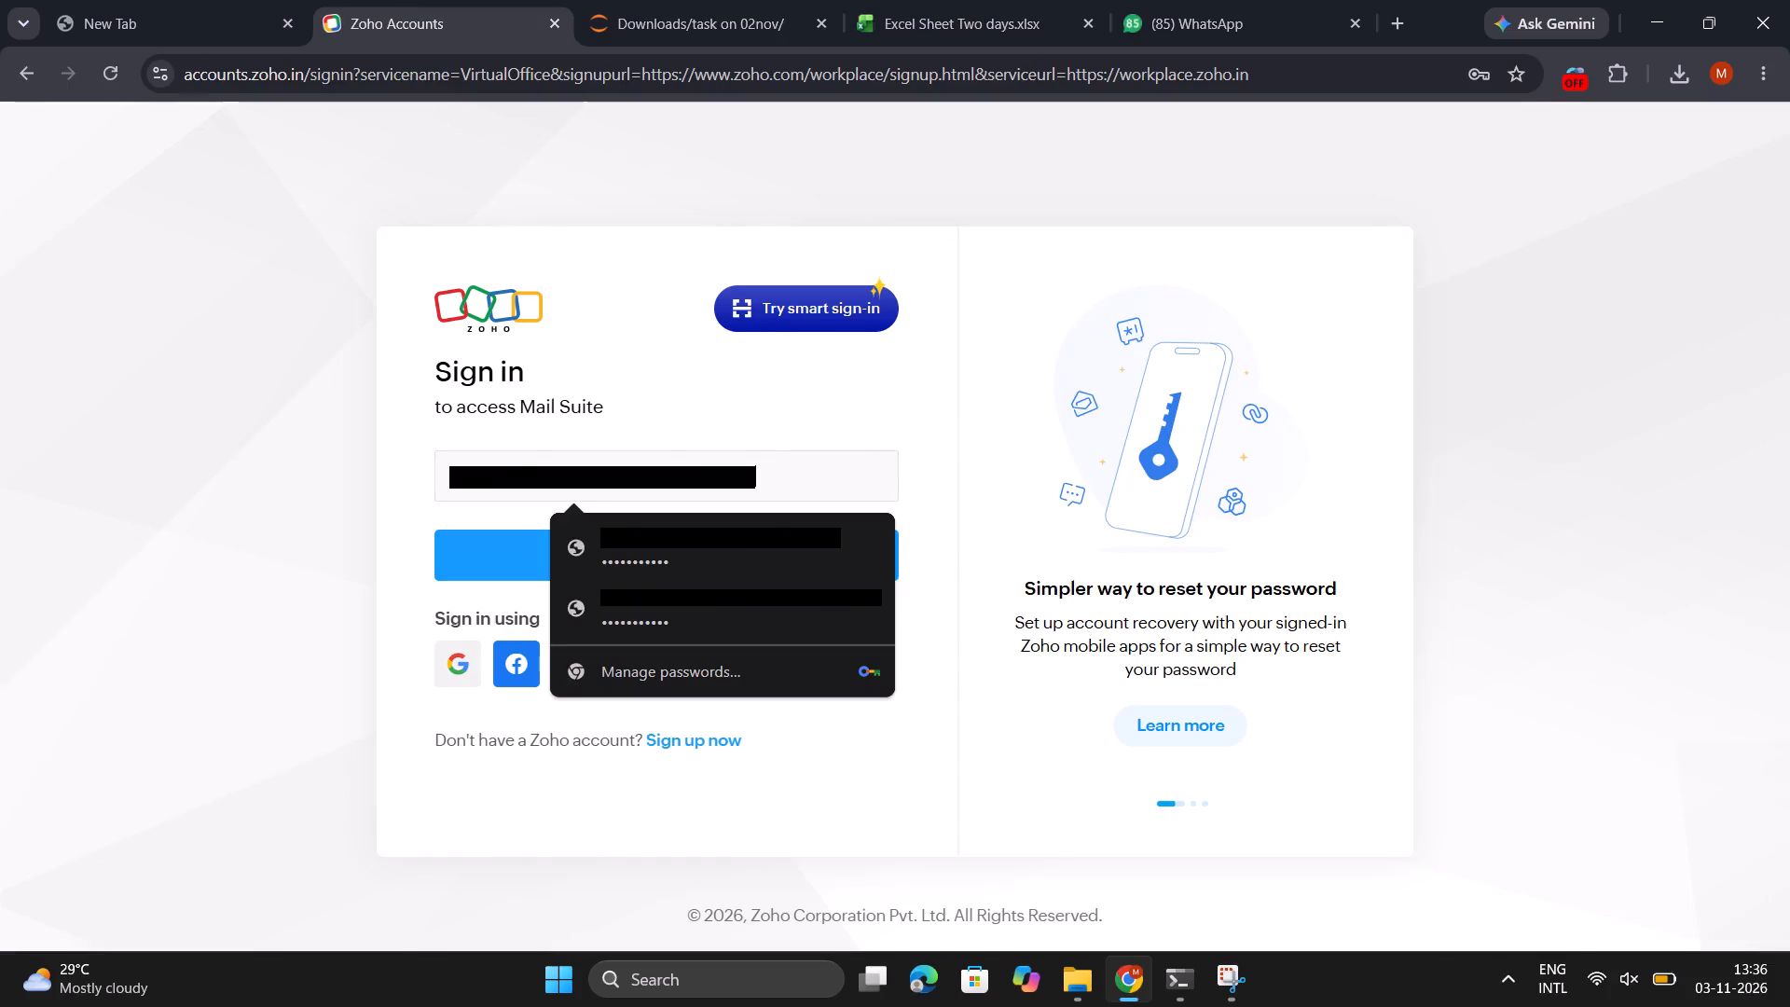
{"action": "left_click", "coordinate": [700, 600]}
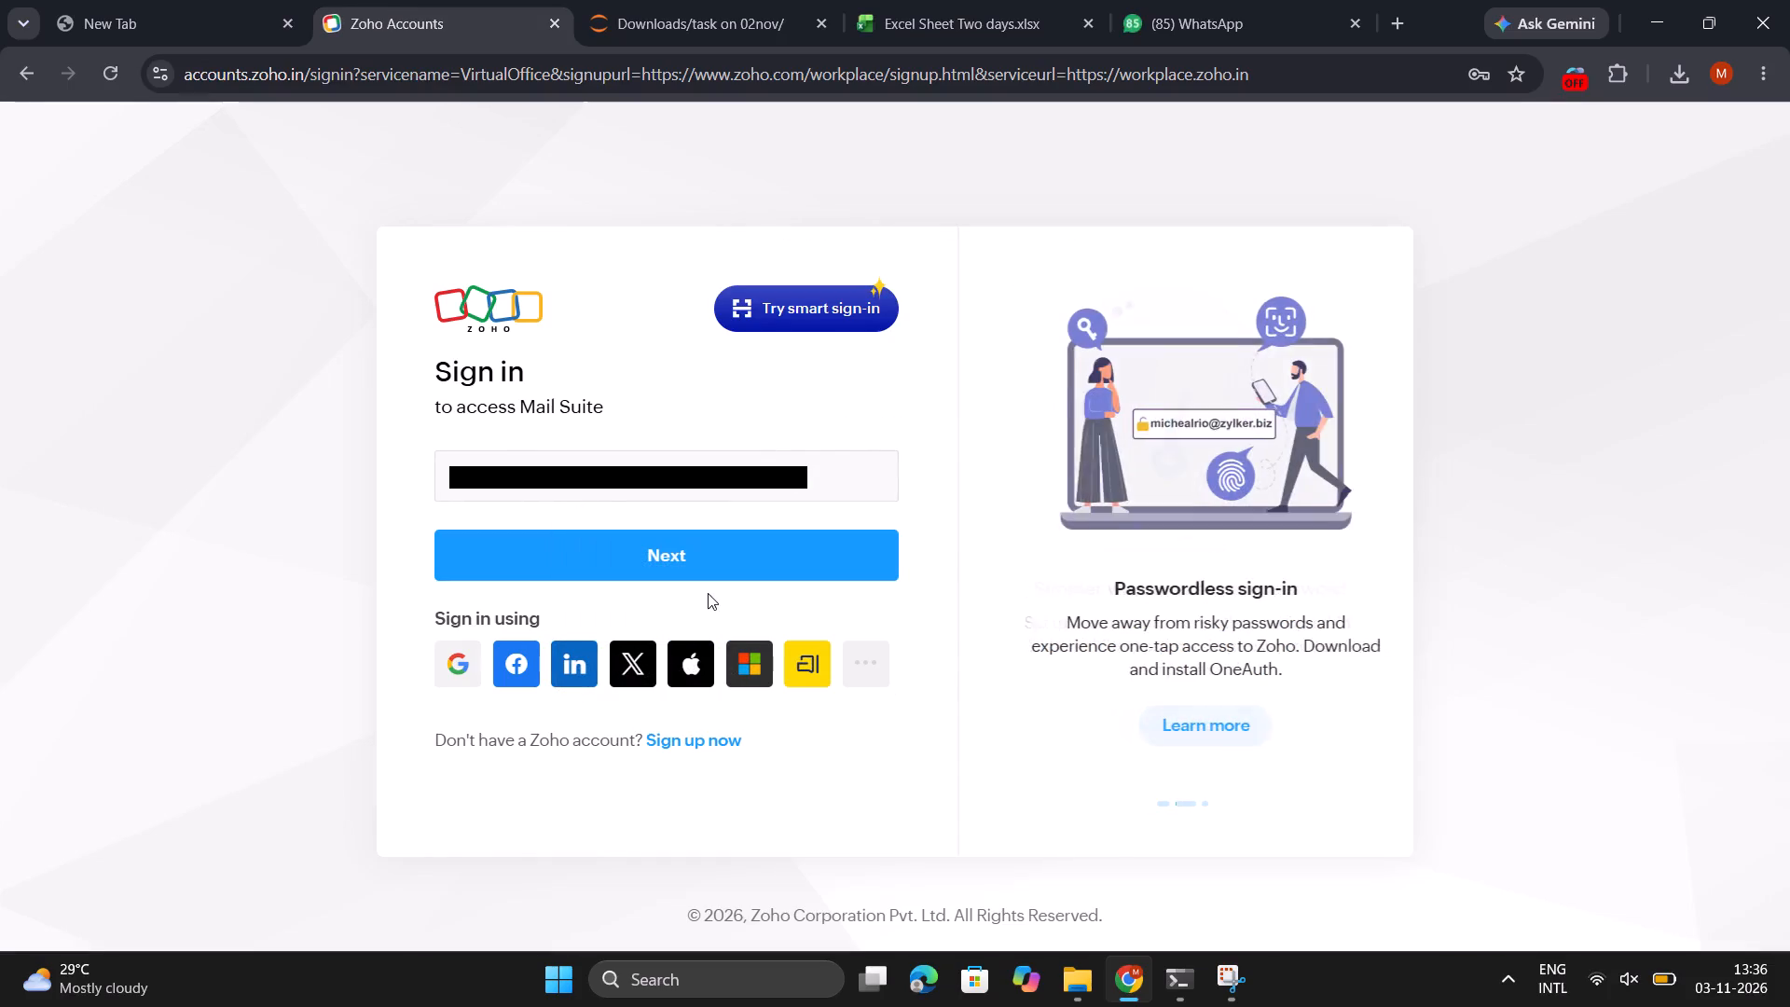
{"action": "left_click", "coordinate": [742, 552]}
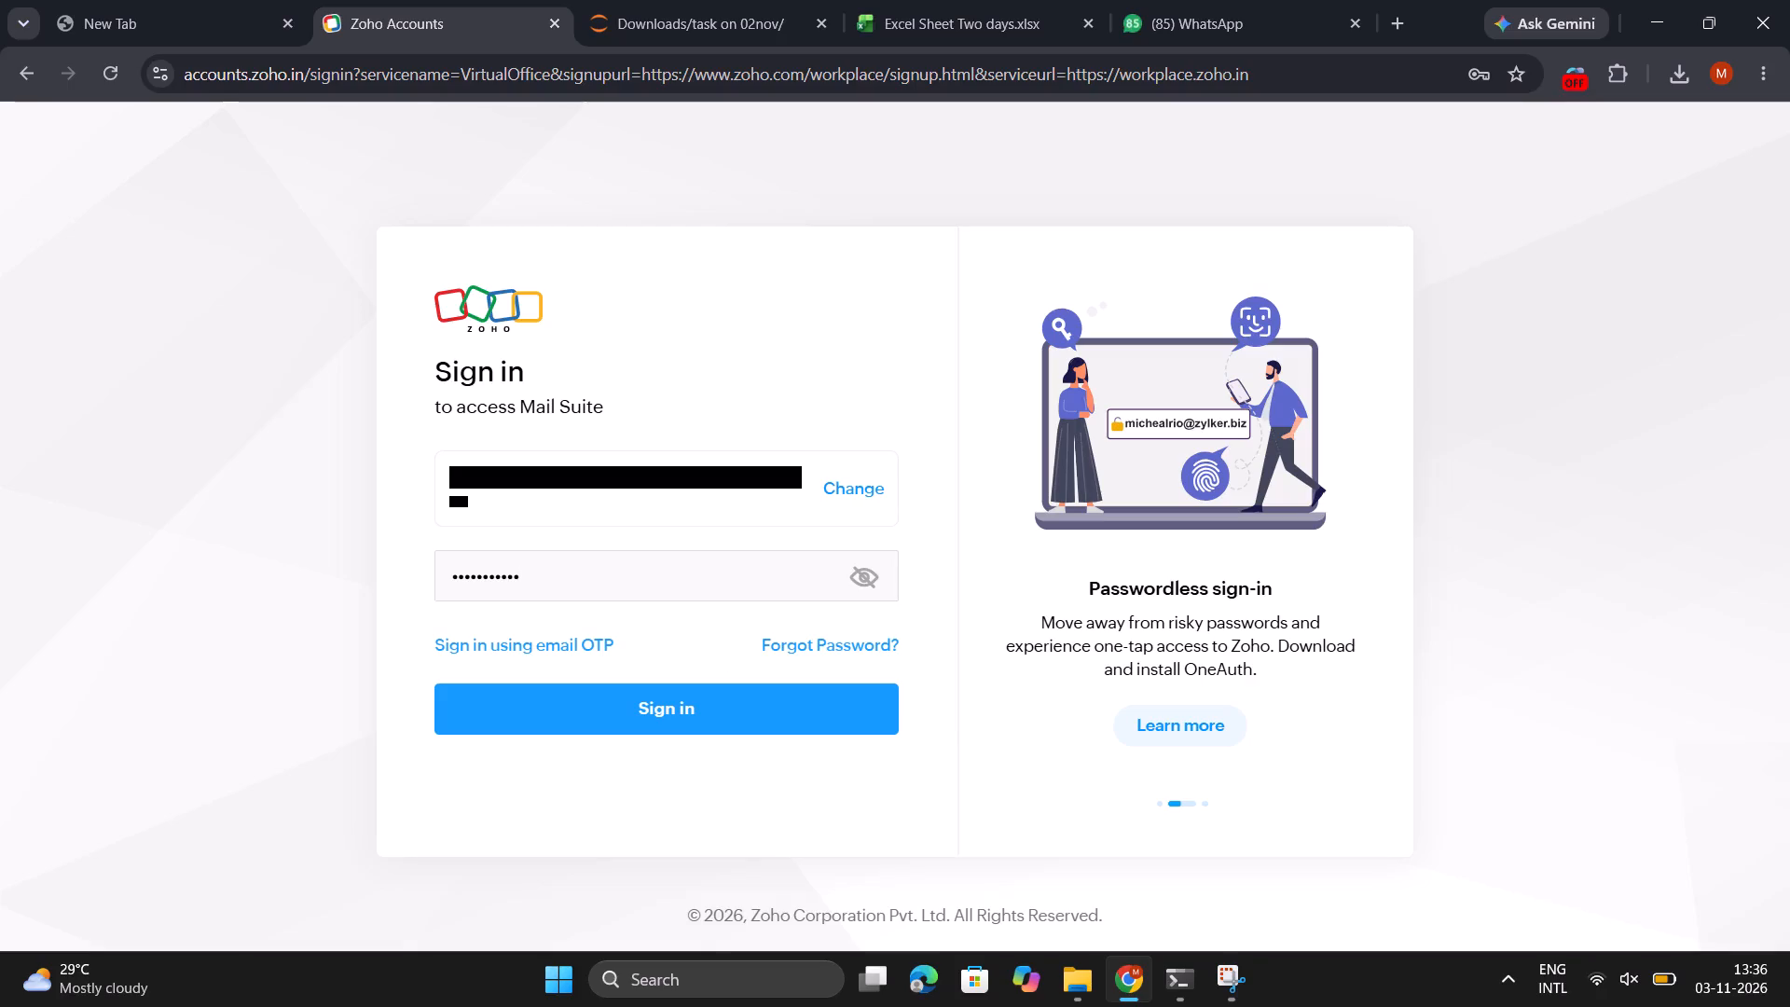
{"action": "left_click", "coordinate": [719, 704]}
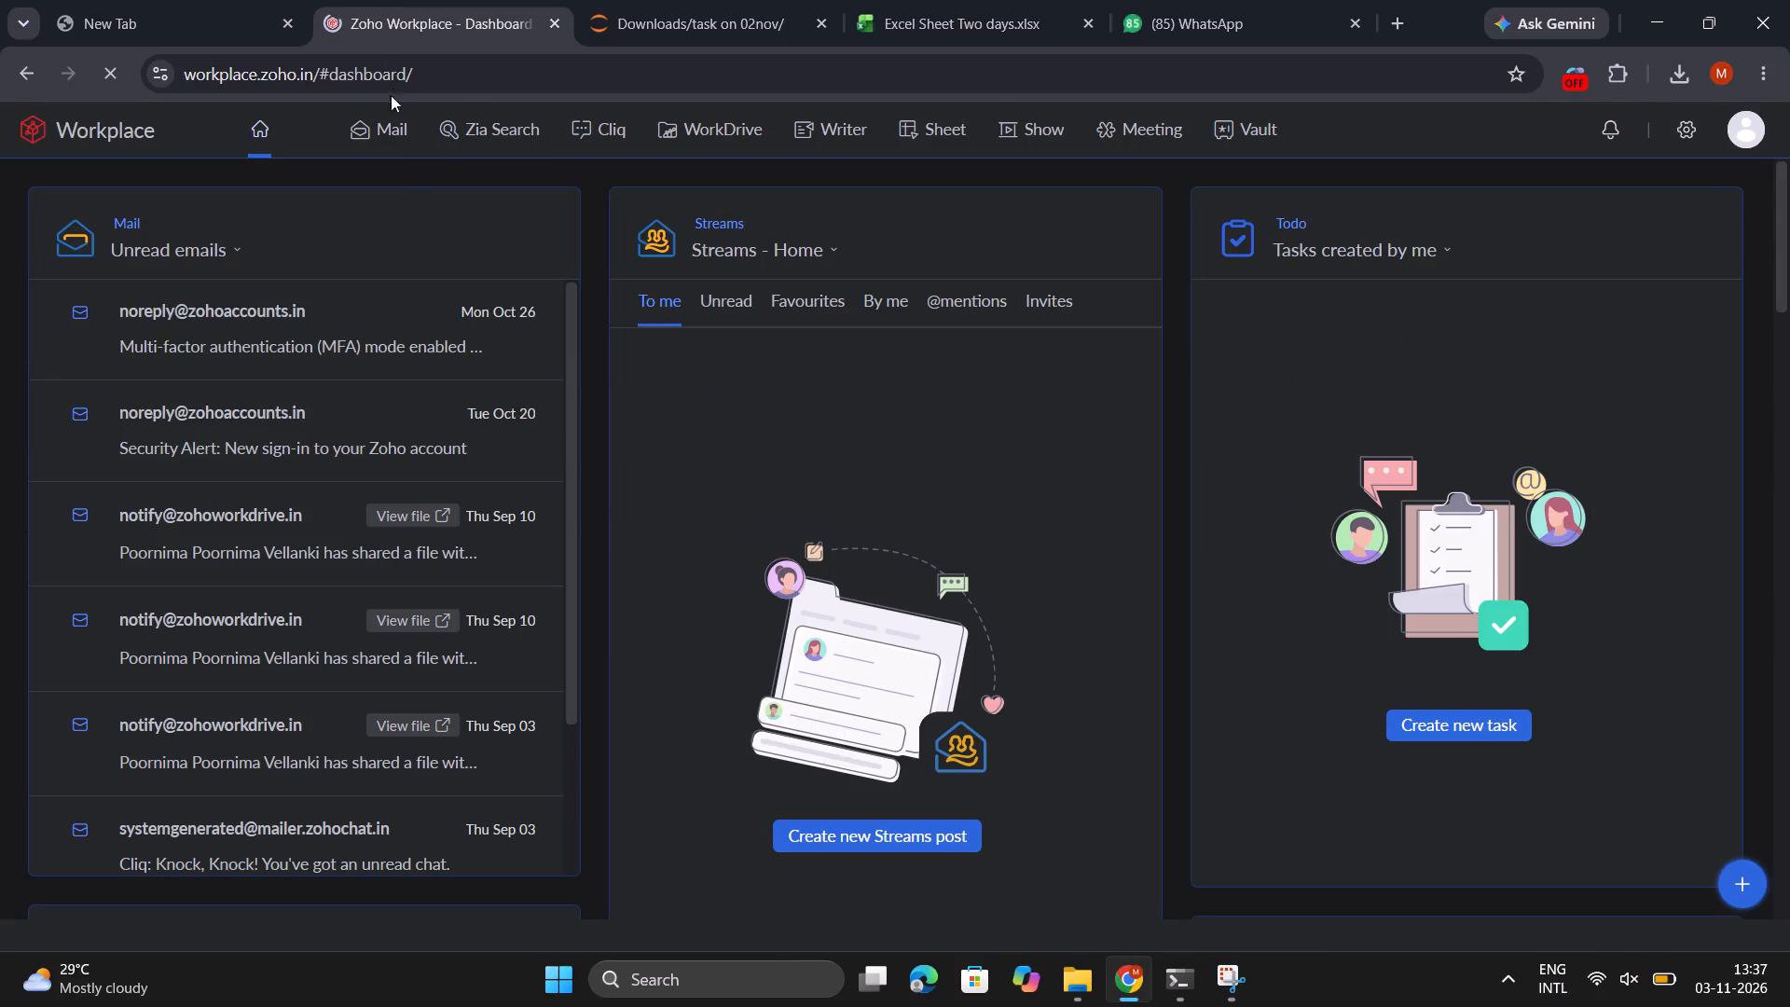
Open Mail and switch to Cliq in the newly signed-in Workplace account.
{"action": "left_click", "coordinate": [388, 117]}
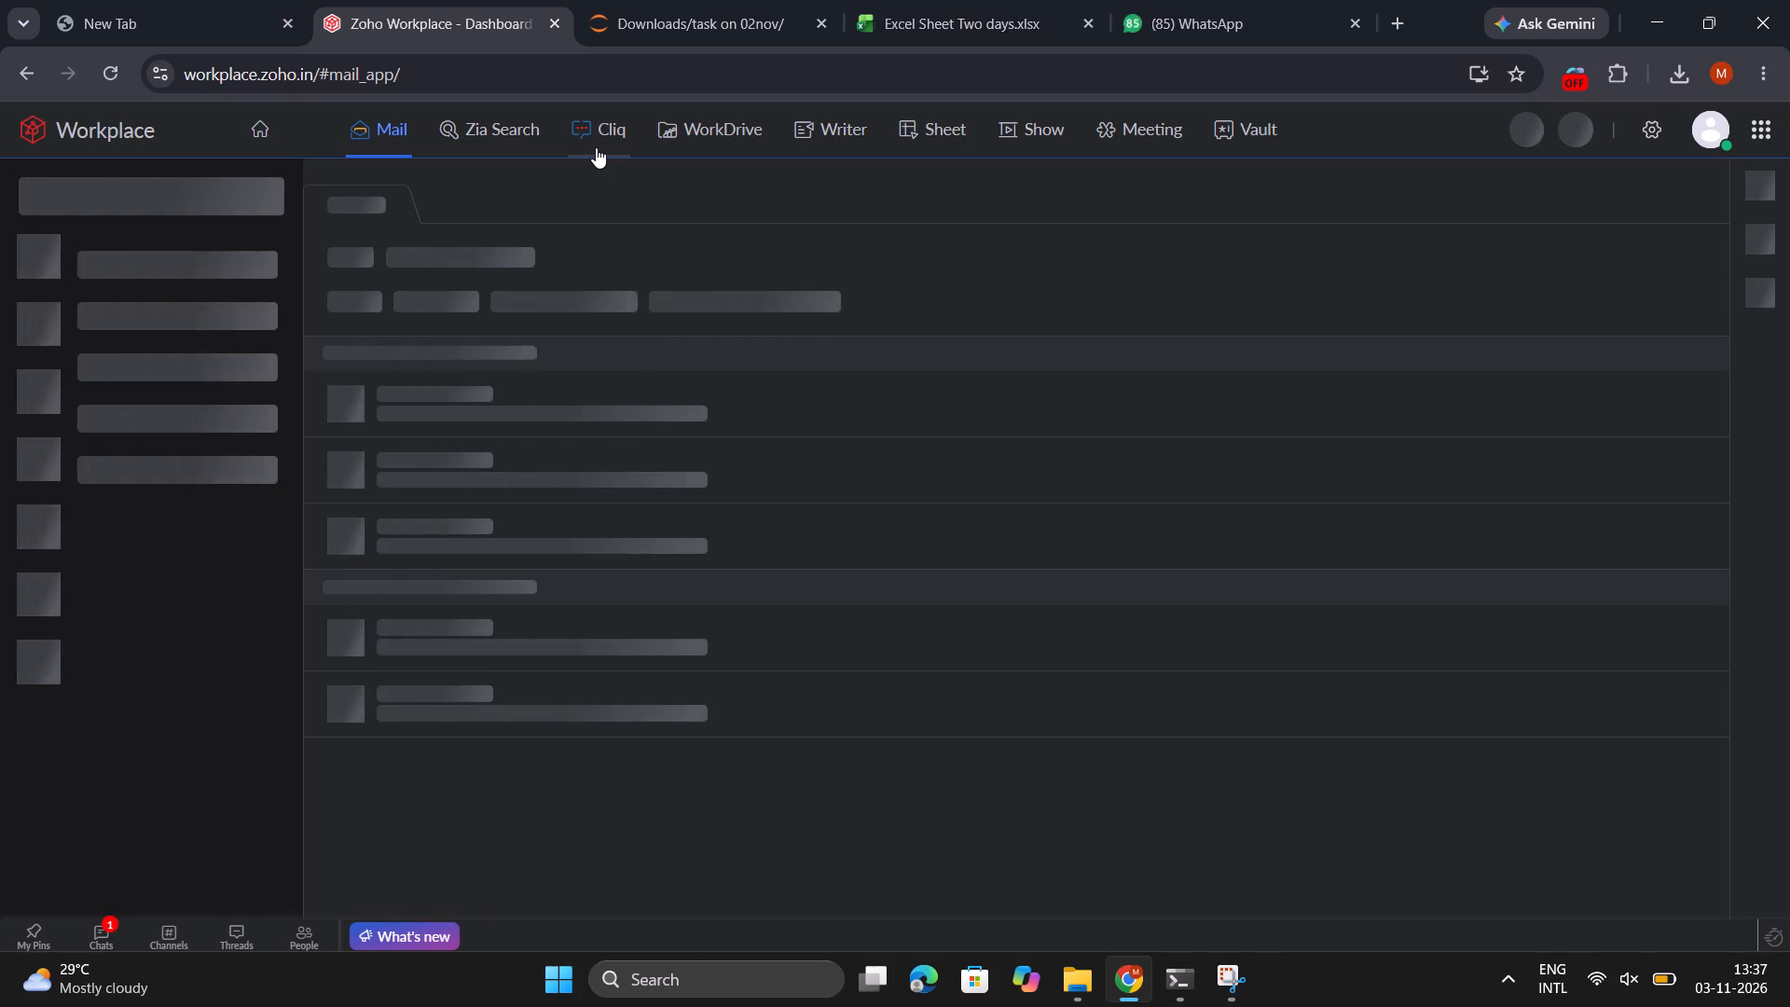
{"action": "left_click", "coordinate": [596, 147]}
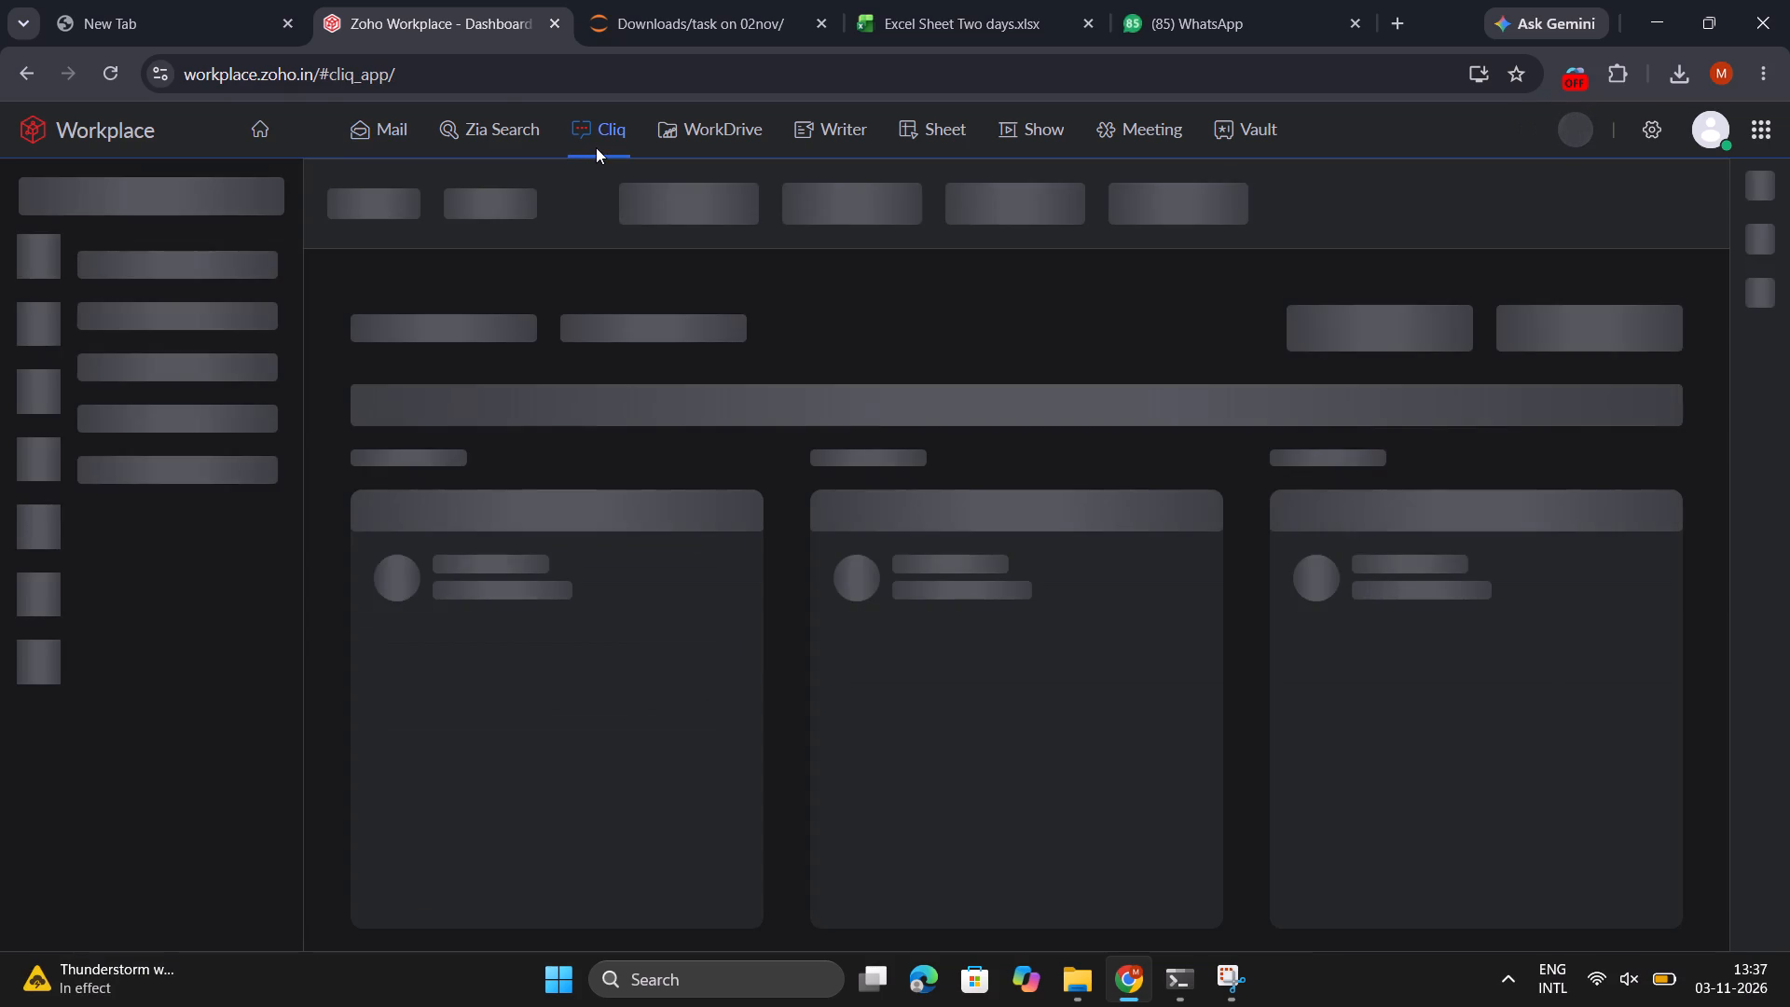
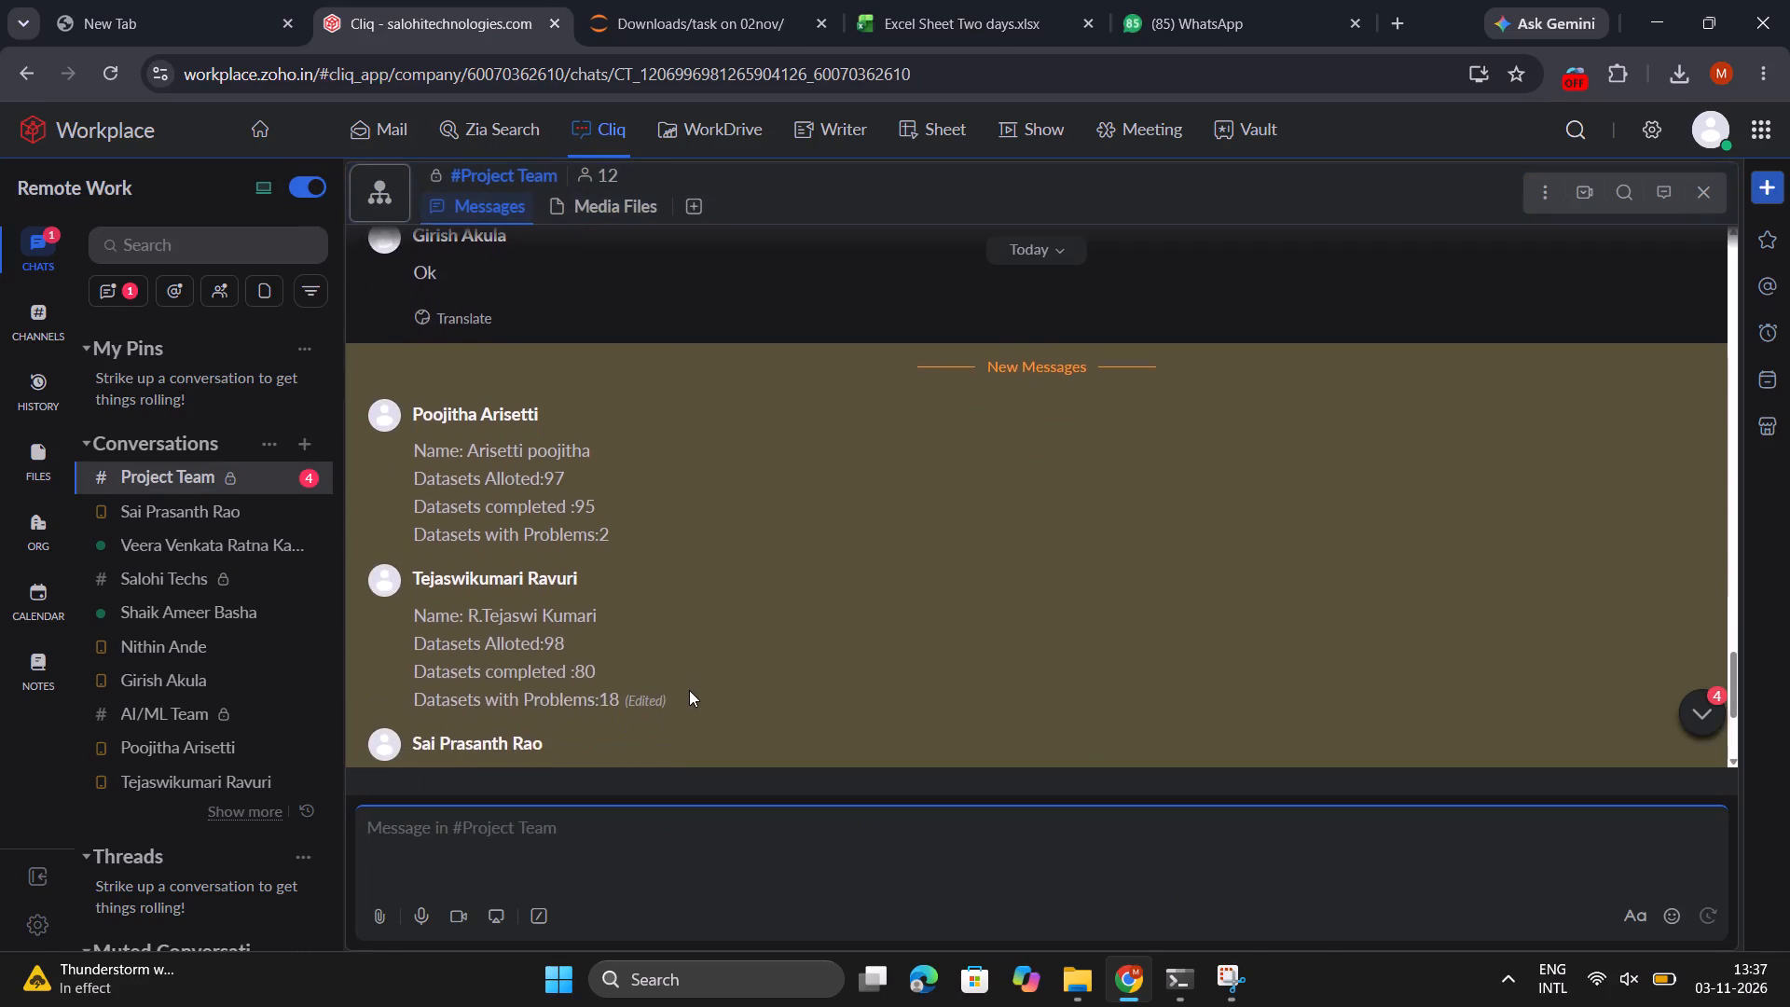
Read the new dataset status reports posted by teammates in the Project Team channel.
{"action": "scroll", "coordinate": [689, 690], "scroll_direction": "down", "scroll_amount": 2}
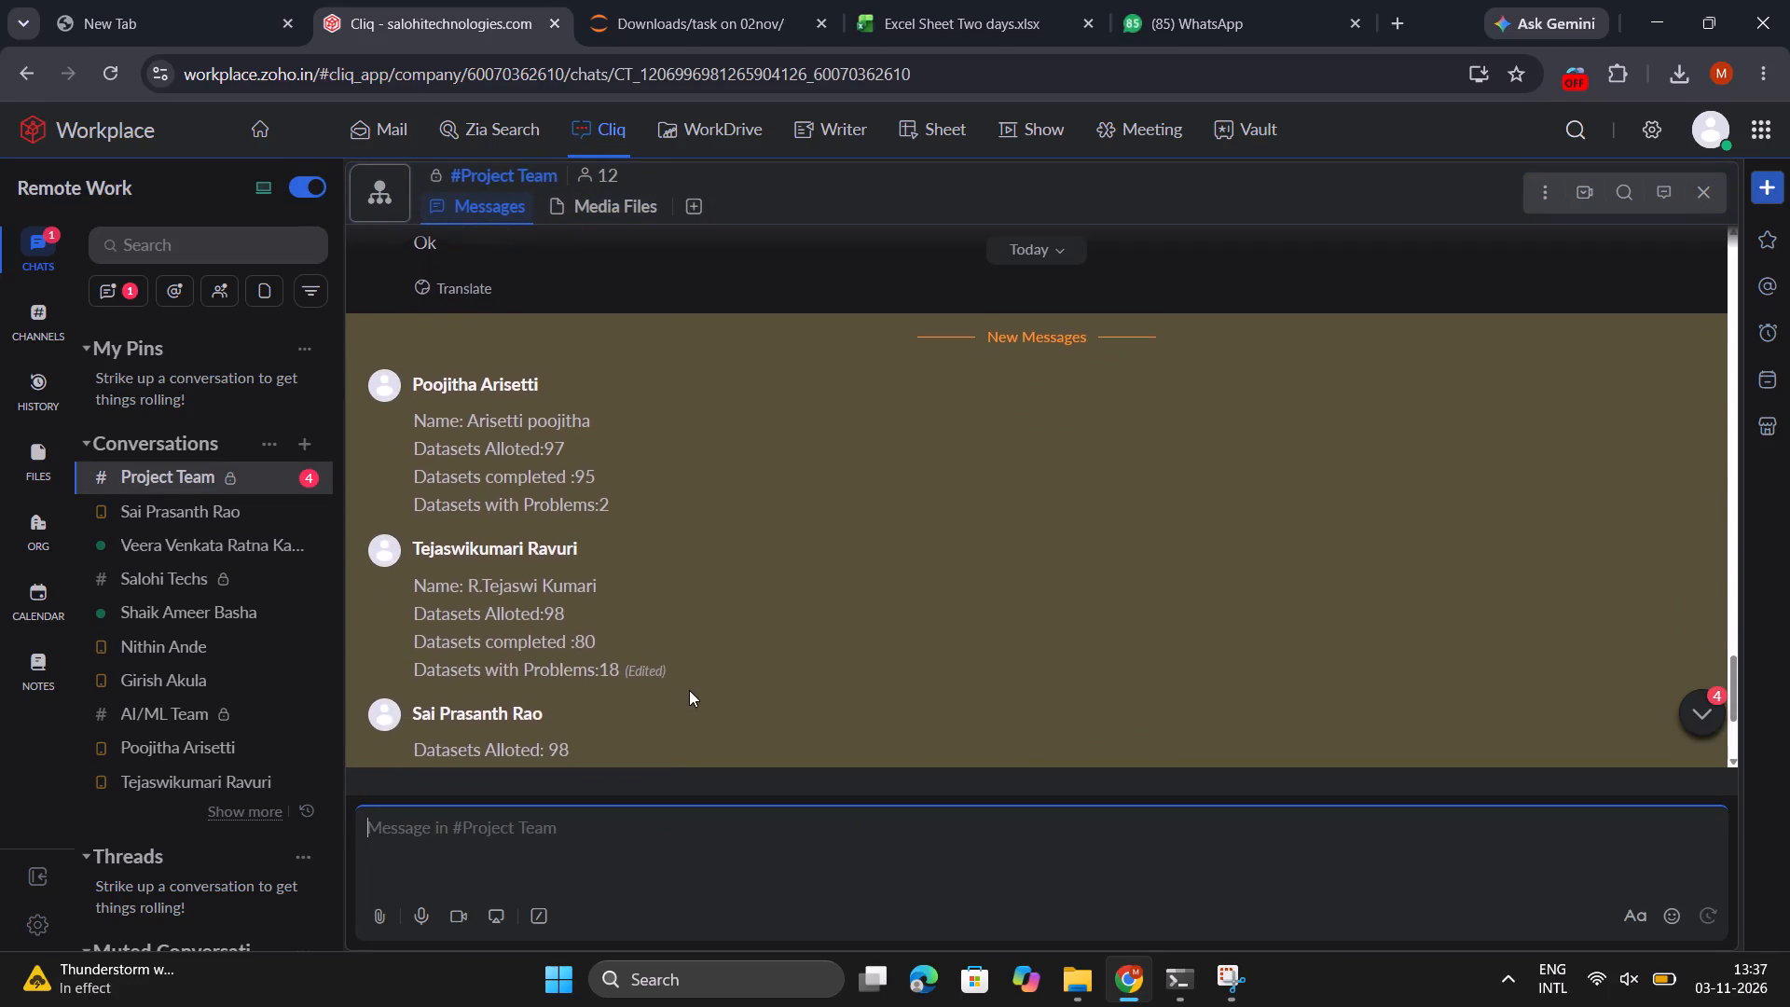
{"action": "scroll", "coordinate": [689, 690], "scroll_direction": "down", "scroll_amount": 7}
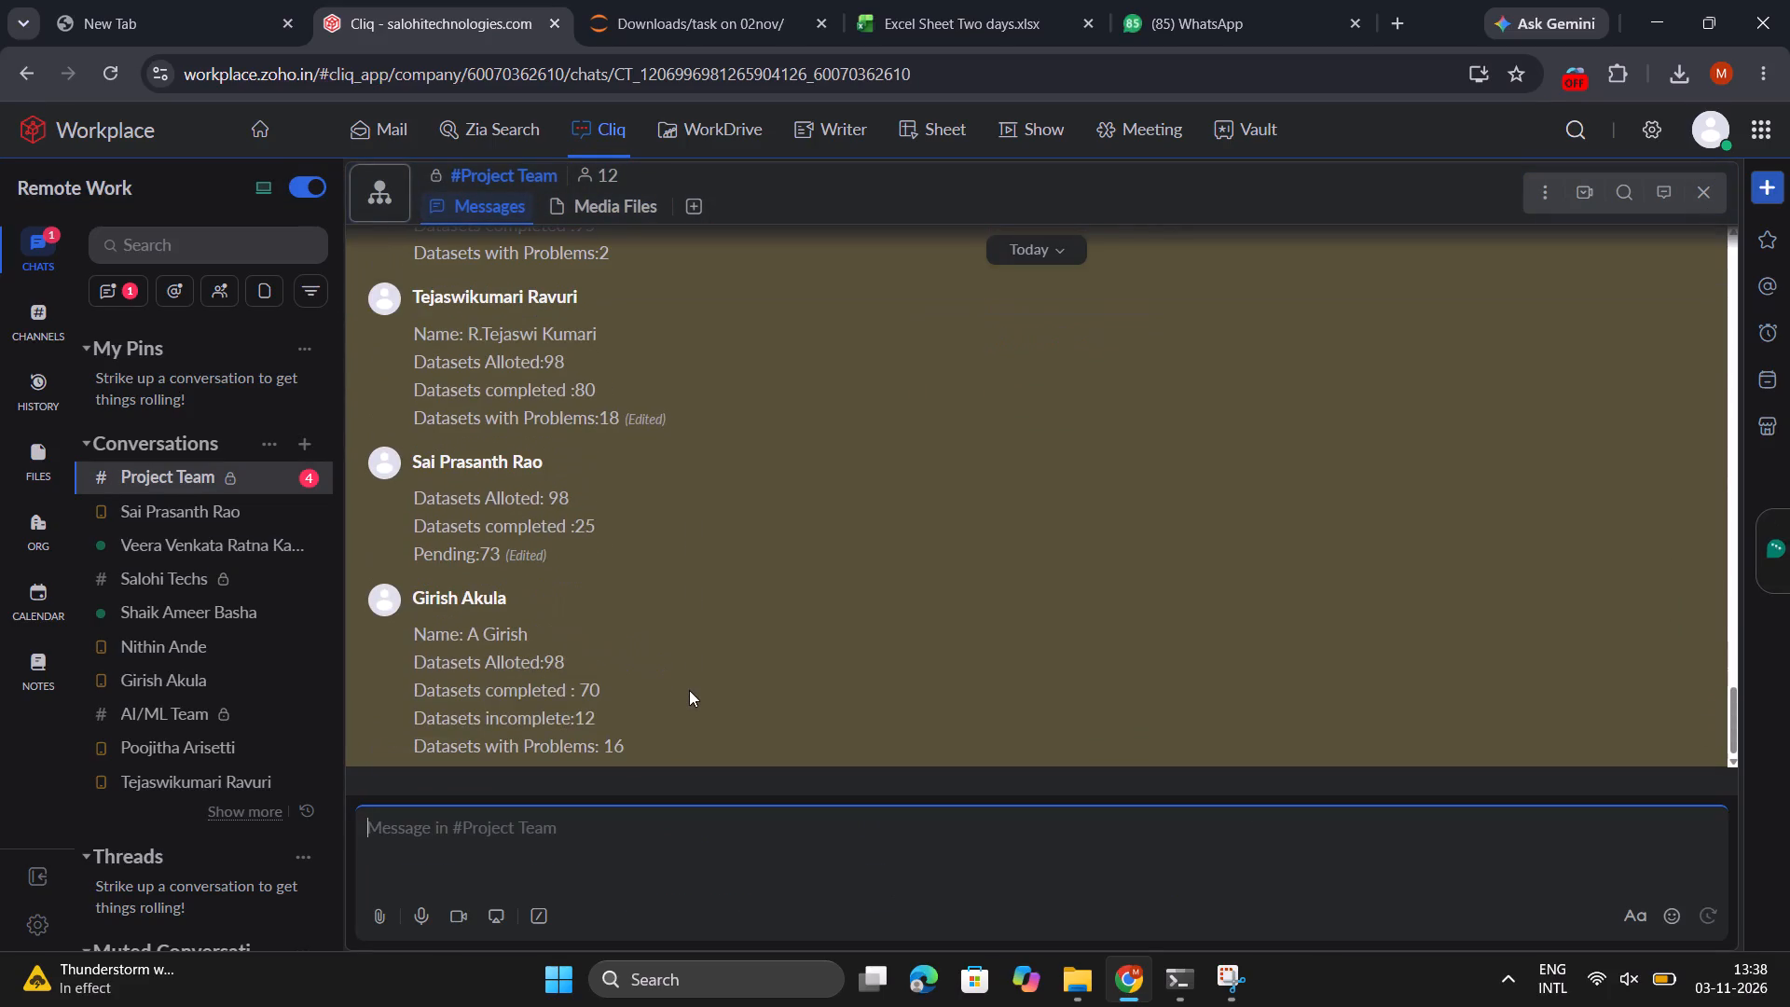
{"action": "scroll", "coordinate": [689, 690], "scroll_direction": "left", "scroll_amount": 1}
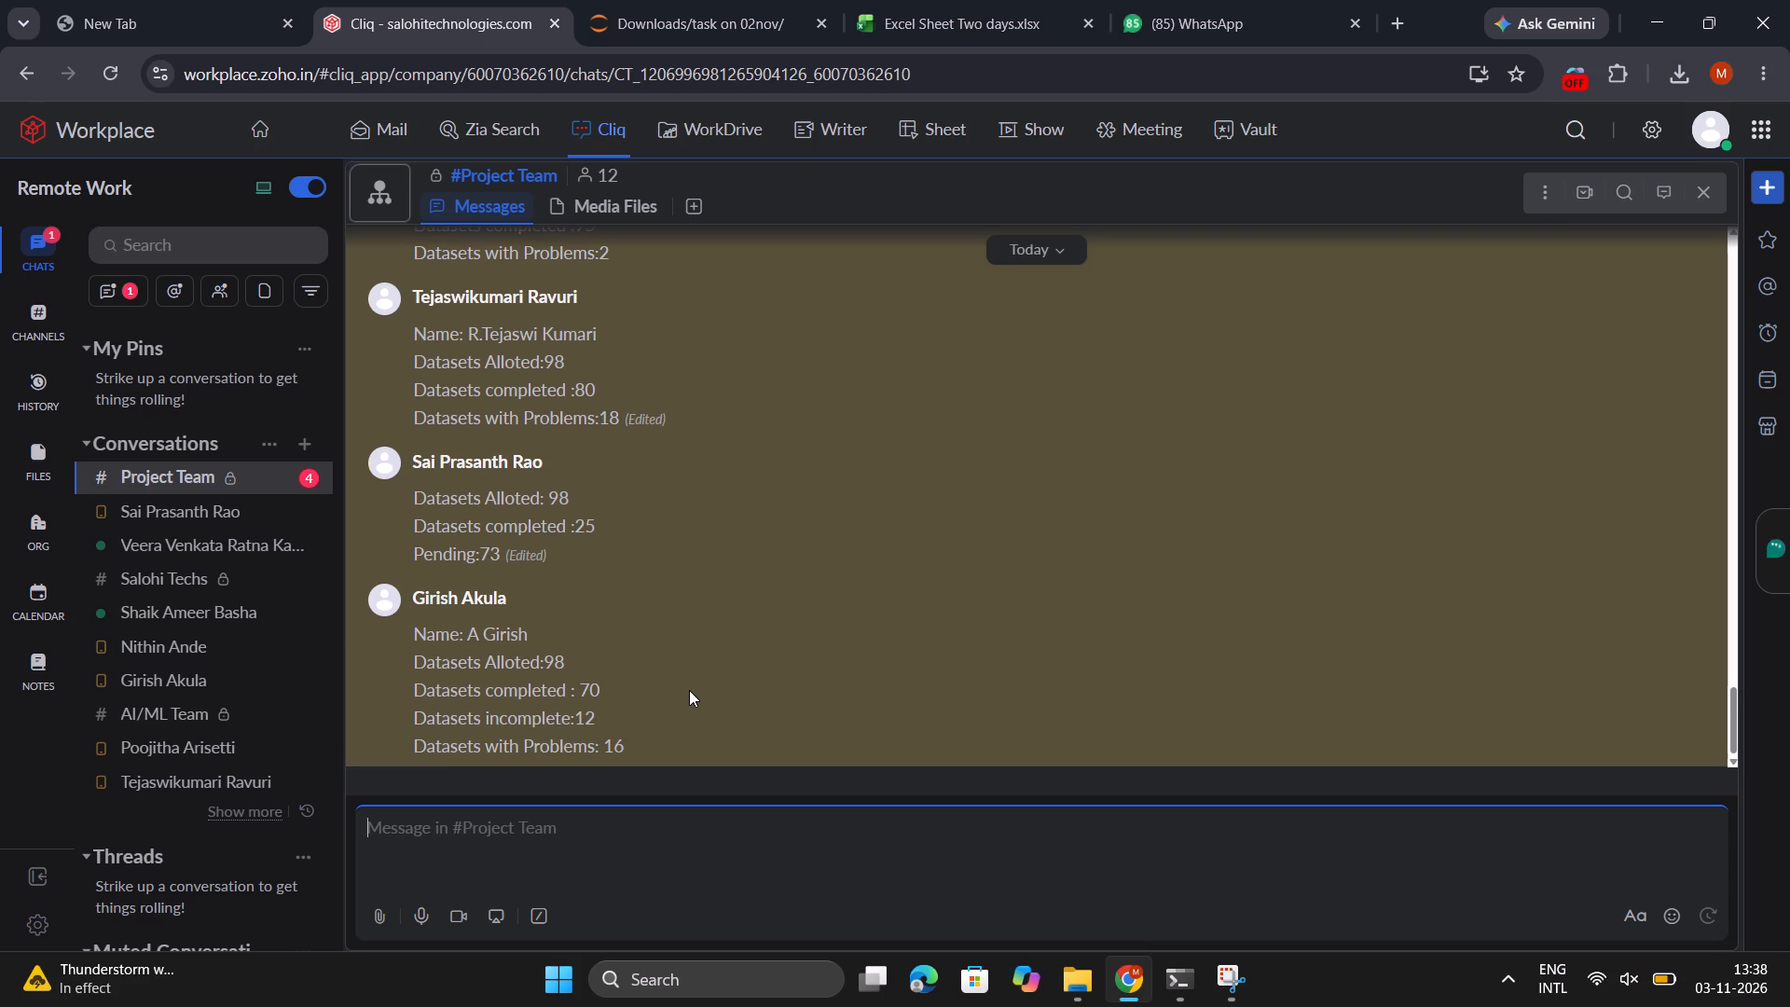
{"action": "scroll", "coordinate": [689, 690], "scroll_direction": "up", "scroll_amount": 1}
{"action": "scroll", "coordinate": [689, 690], "scroll_direction": "down", "scroll_amount": 3}
{"action": "scroll", "coordinate": [615, 506], "scroll_direction": "up", "scroll_amount": 2}
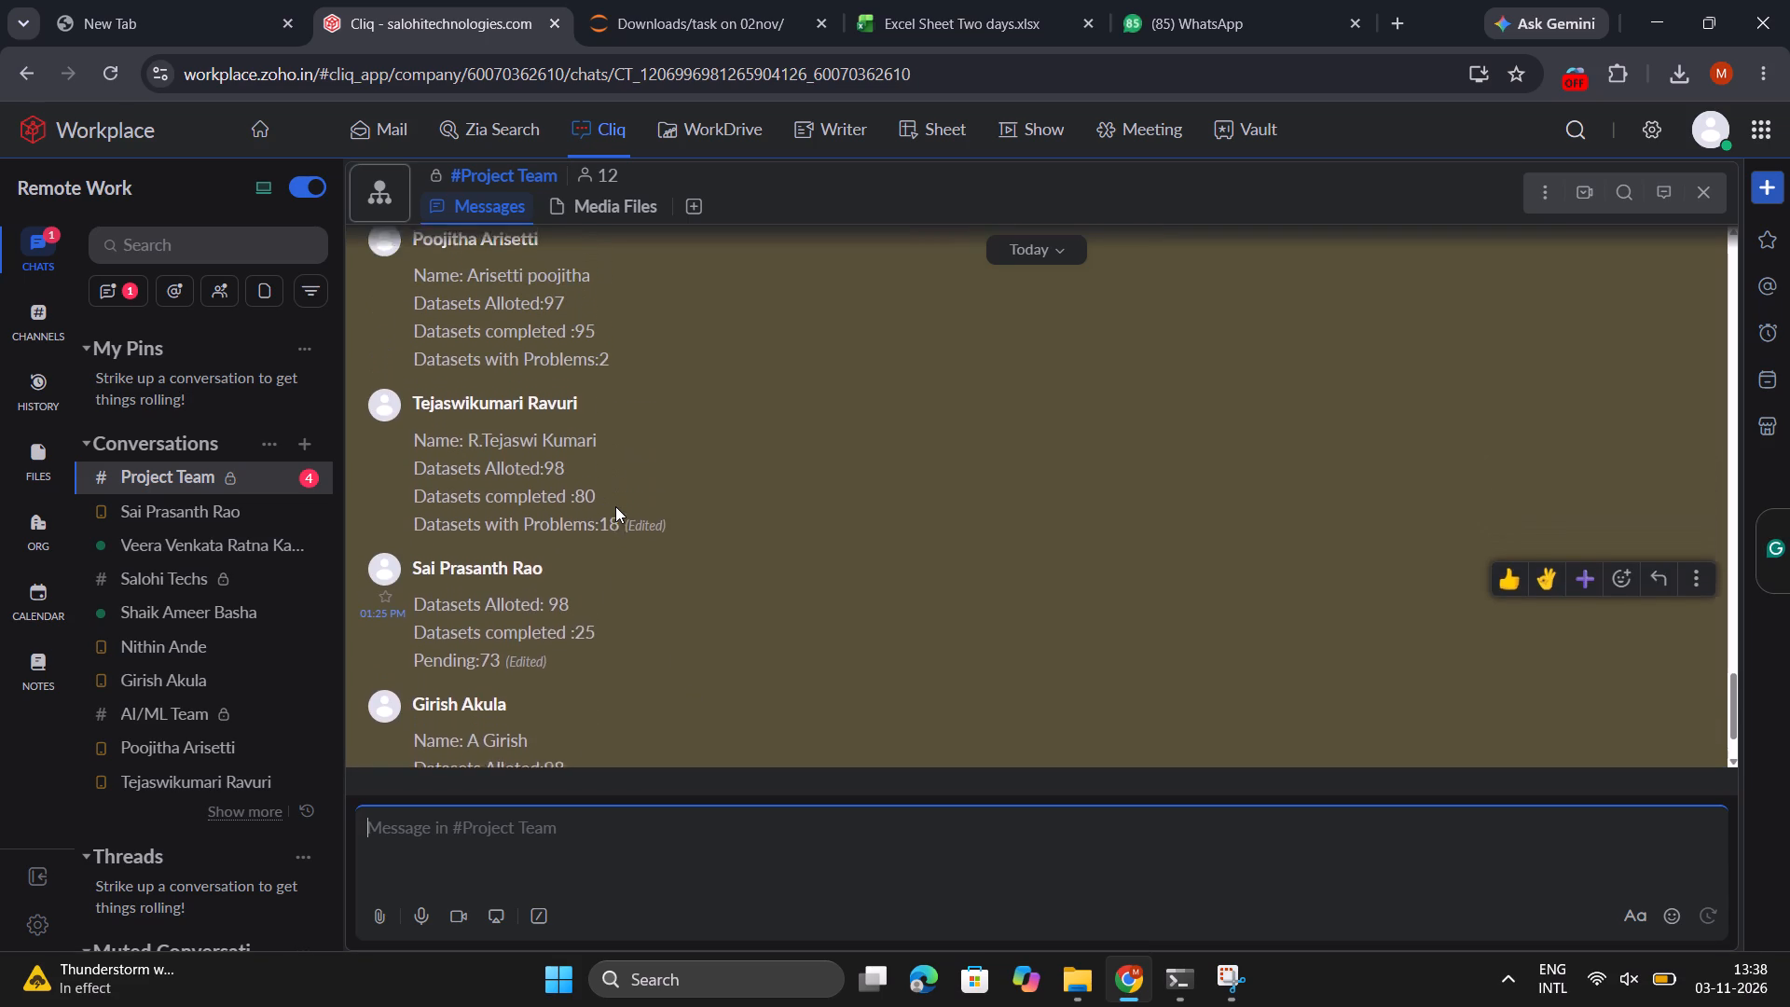
Copy the first new four-line dataset status report in Project Team and paste it into the channel's message draft.
{"action": "scroll", "coordinate": [615, 506], "scroll_direction": "up", "scroll_amount": 1}
{"action": "left_click_drag", "start_coordinate": [612, 436], "coordinate": [440, 355]}
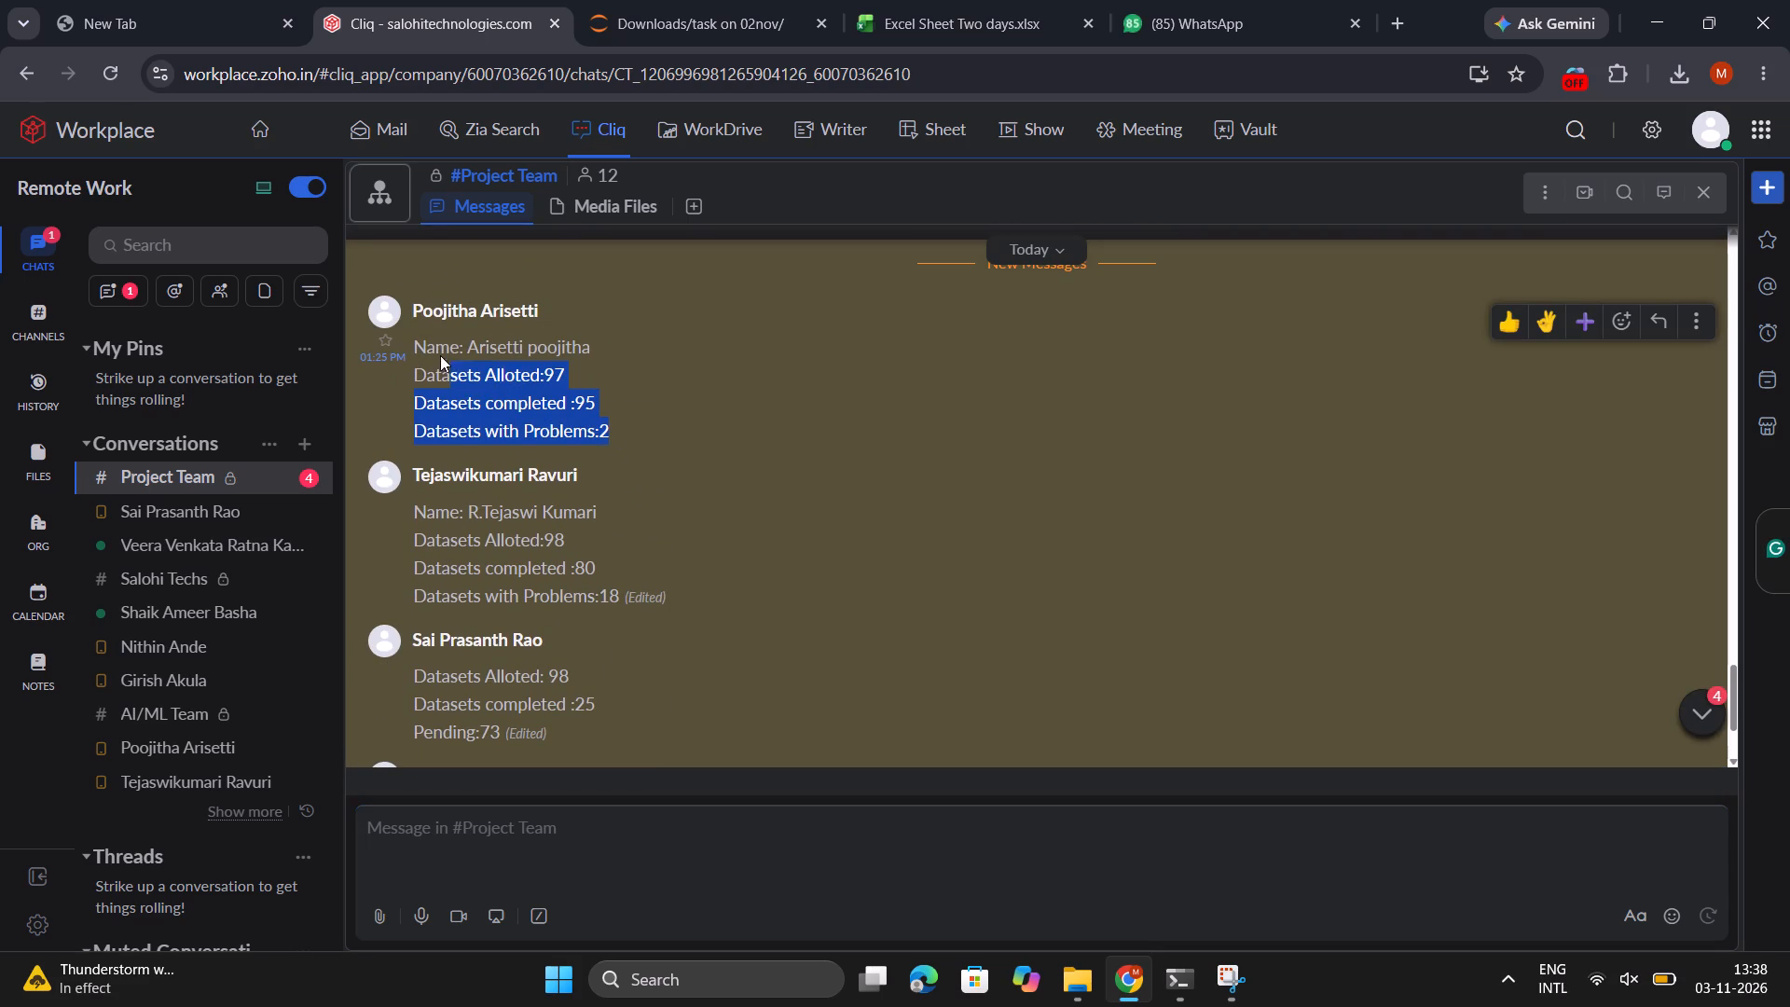
{"action": "left_click_drag", "start_coordinate": [440, 355], "coordinate": [408, 352]}
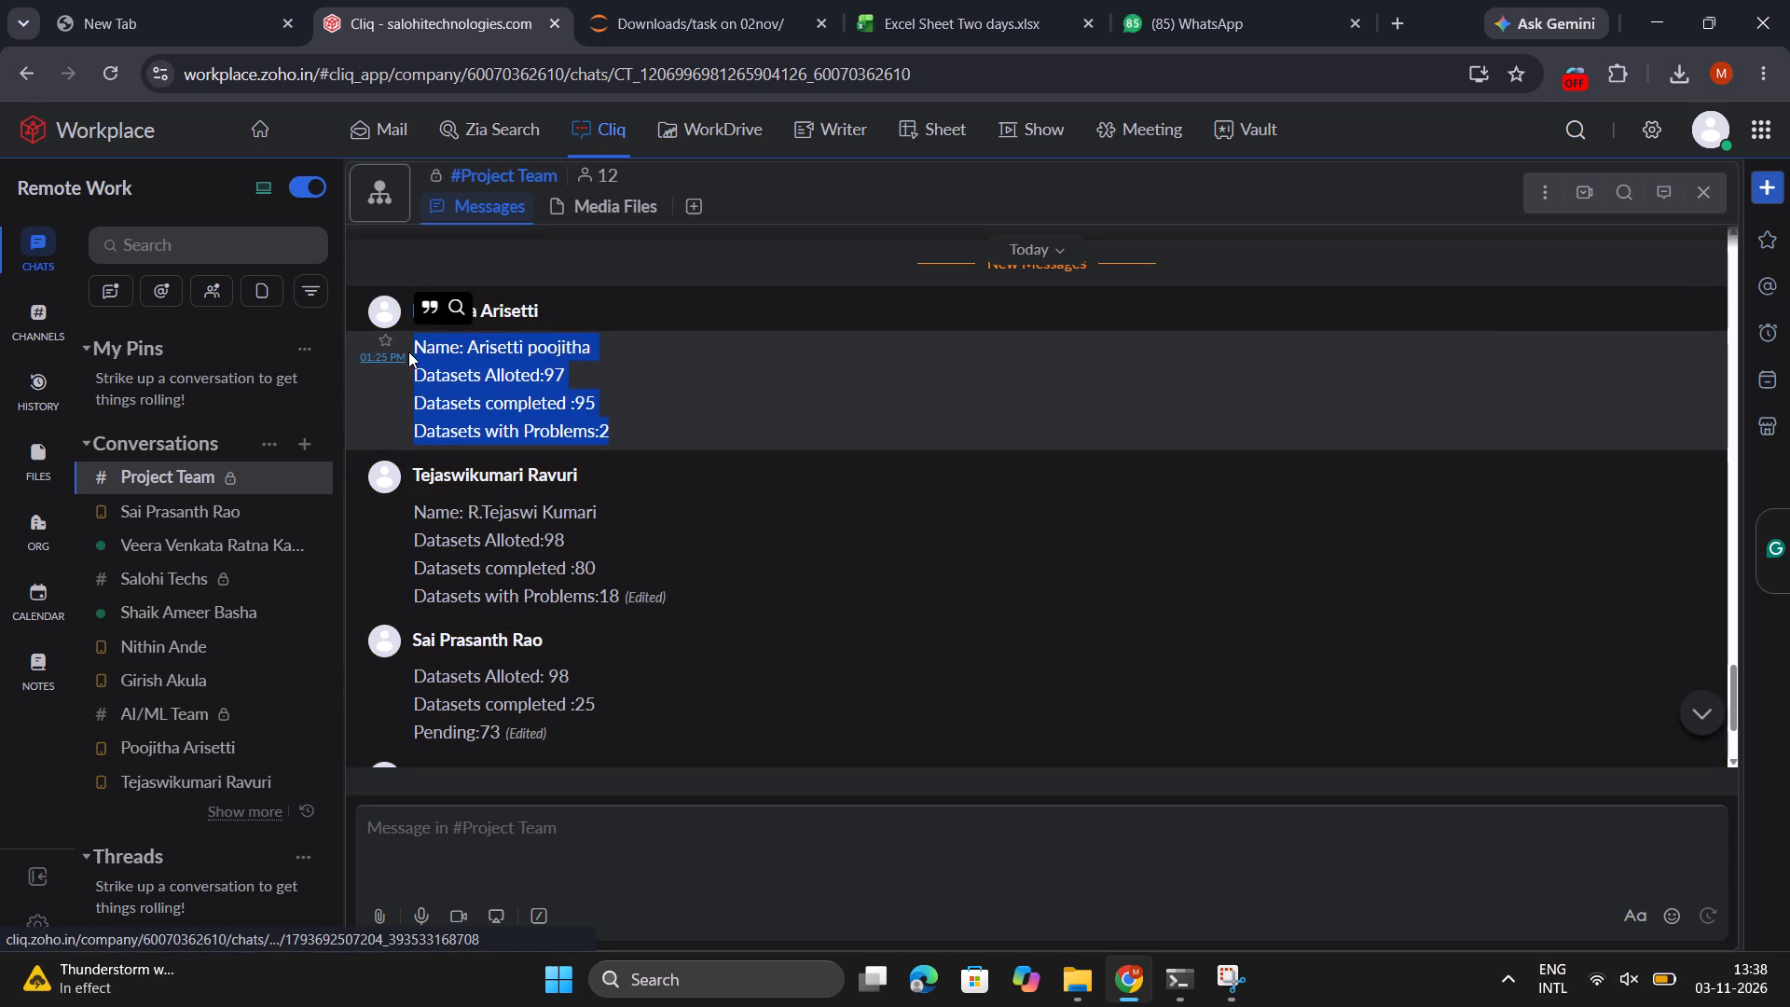
{"action": "key", "text": "ctrl+c"}
{"action": "left_click", "coordinate": [723, 545]}
{"action": "scroll", "coordinate": [723, 545], "scroll_direction": "down", "scroll_amount": 4}
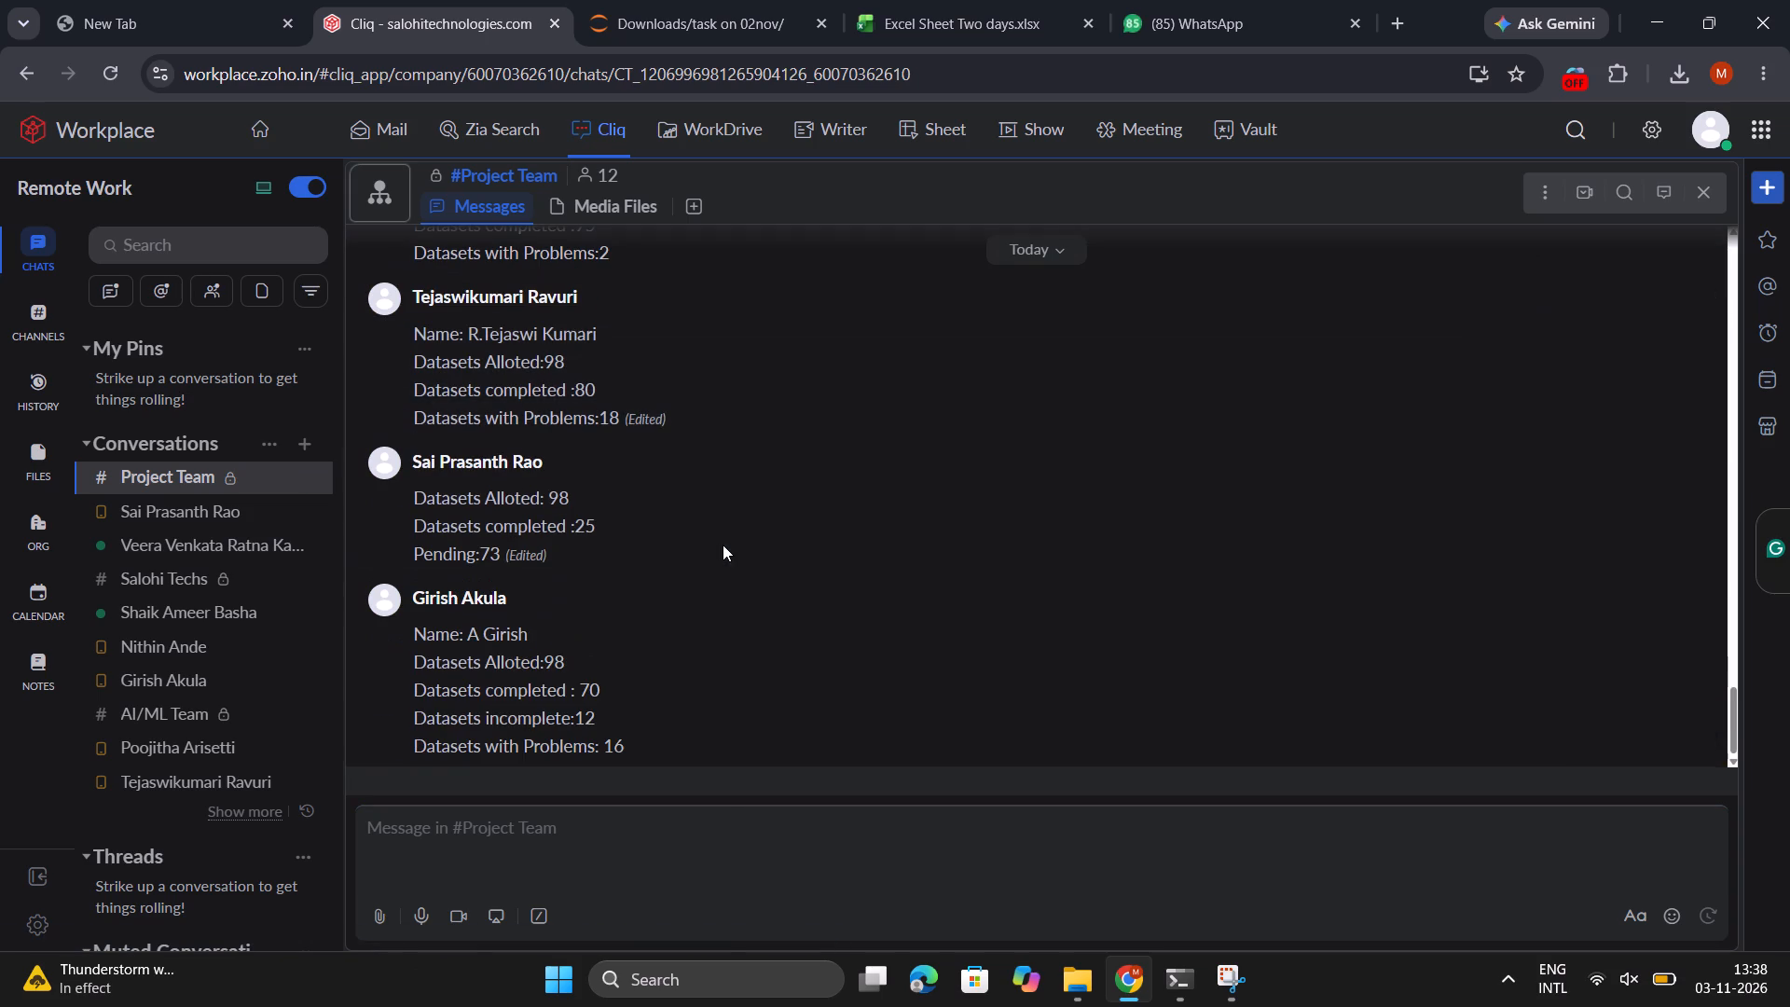
{"action": "left_click", "coordinate": [712, 841]}
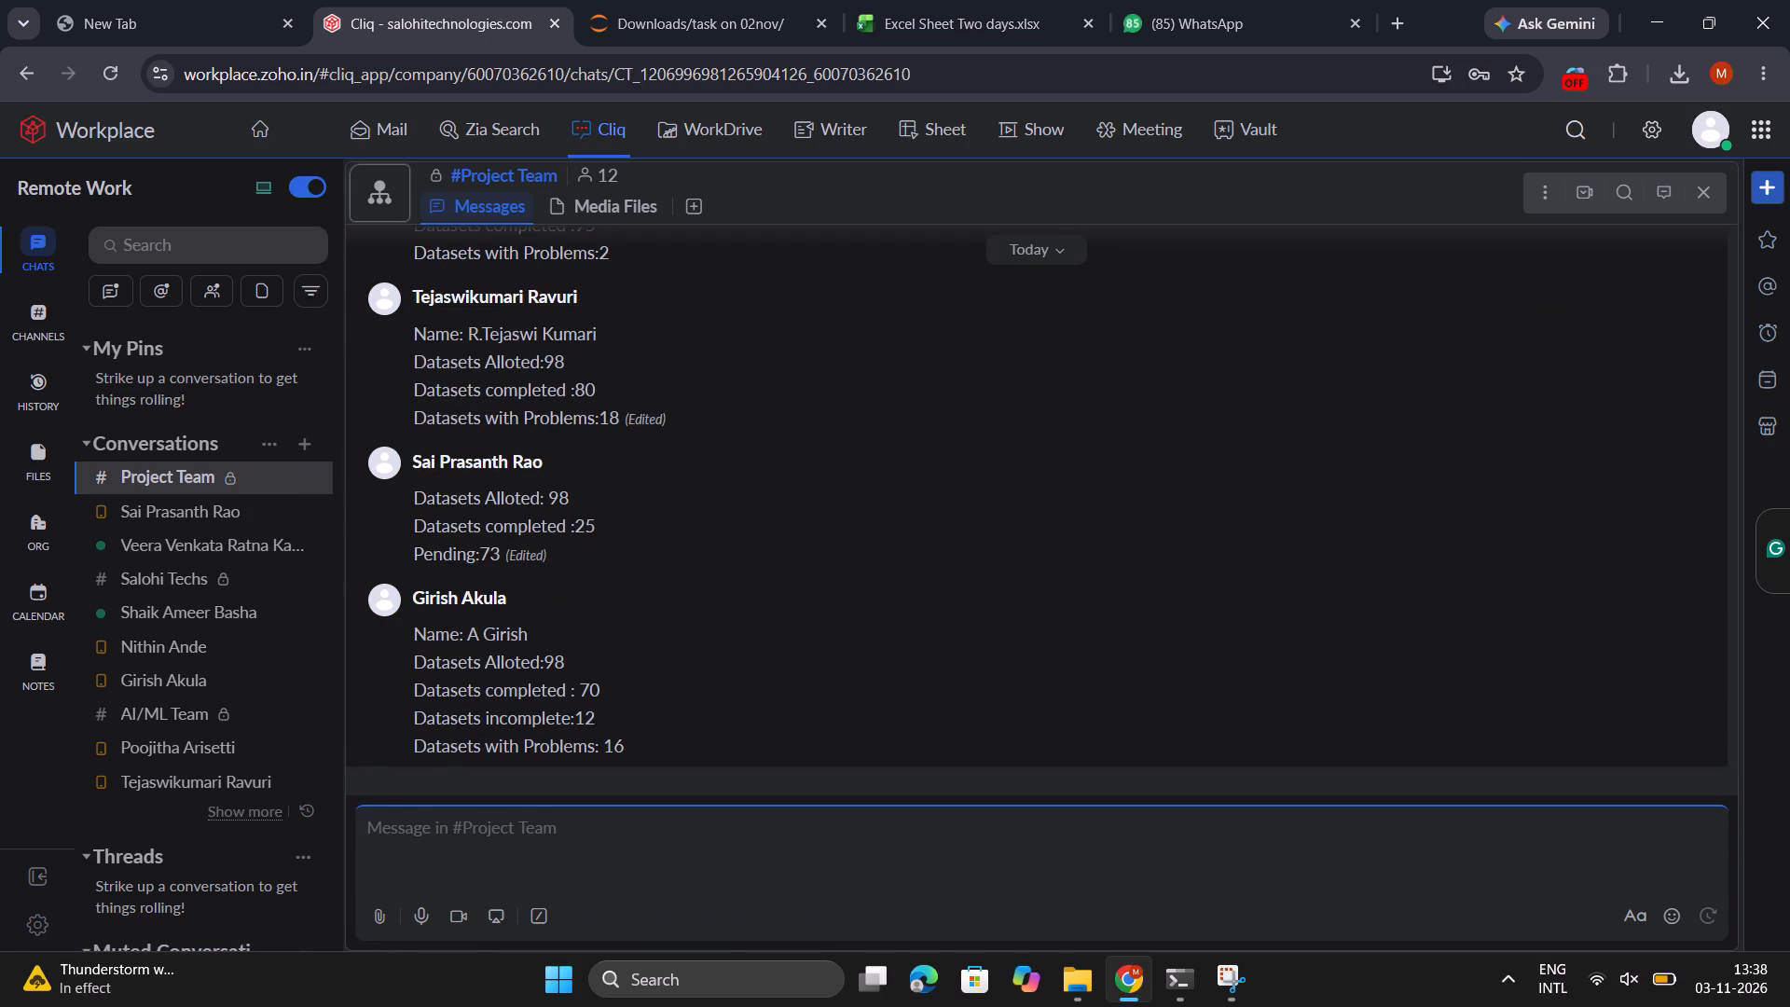
{"action": "key", "text": "ctrl+v"}
Replace the teammate's name in the draft's Name line with the sender's own initial and name.
{"action": "left_click", "coordinate": [567, 816]}
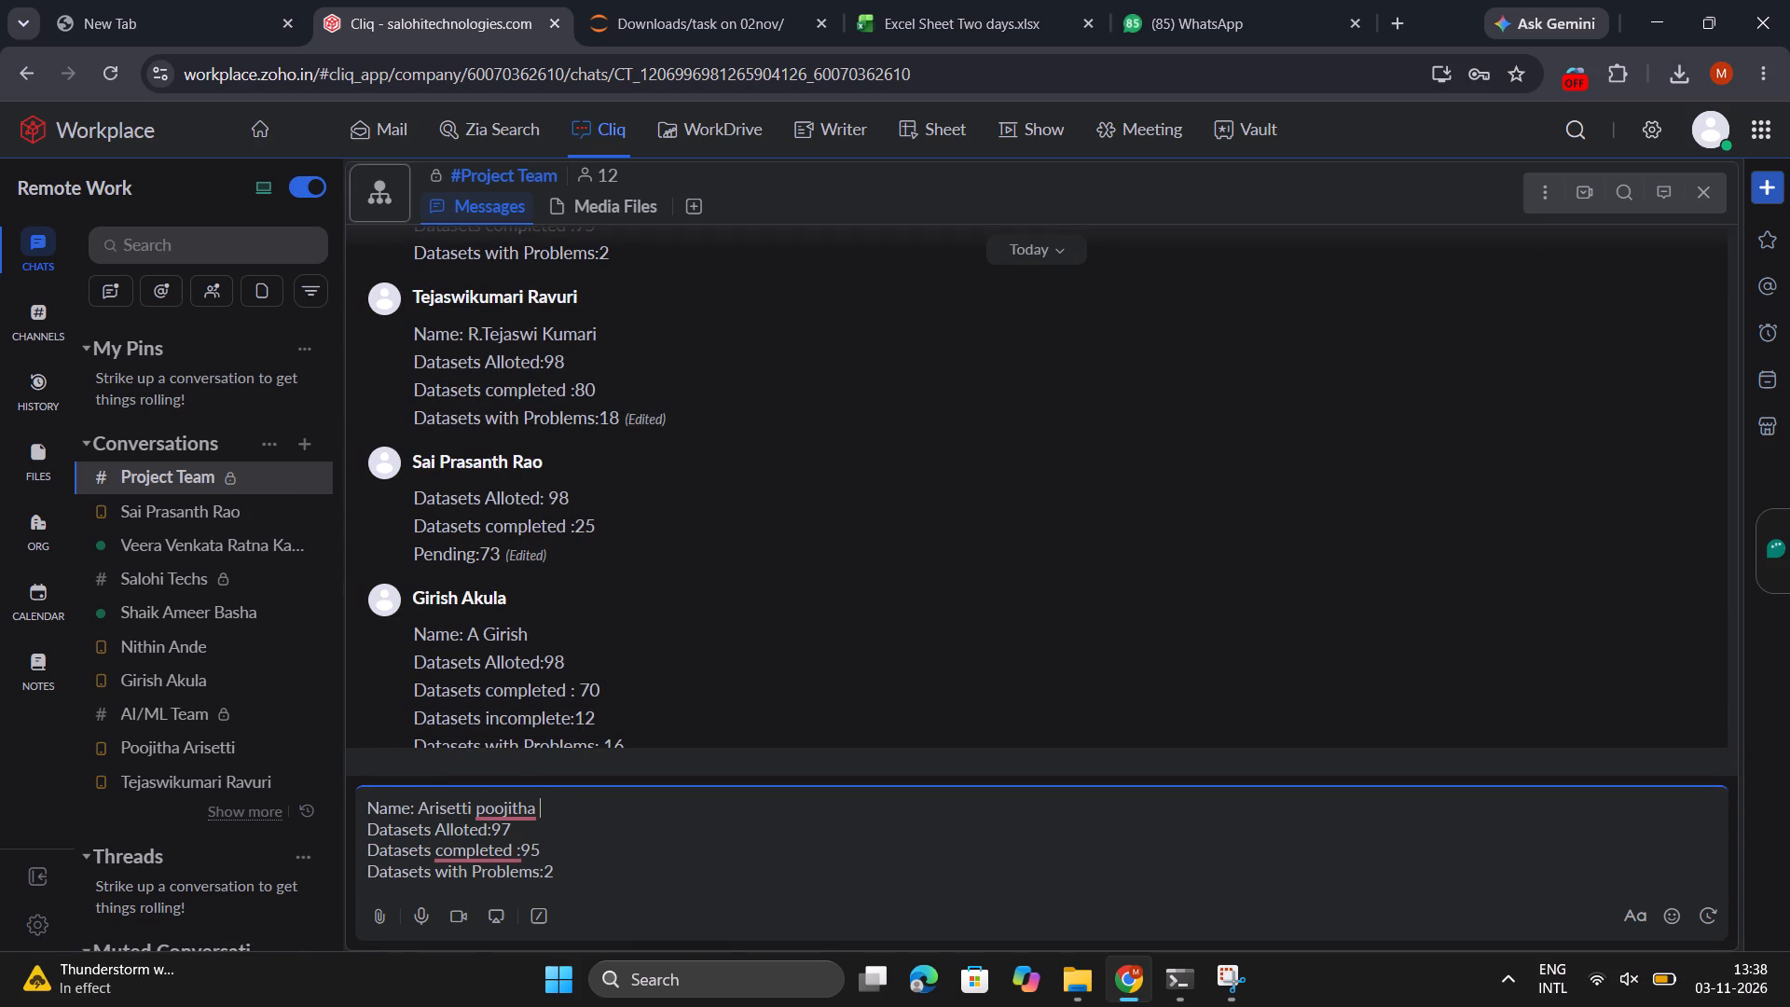
{"action": "key", "text": "BackSpace"}
{"action": "key", "text": "BackSpace"}
{"action": "key", "text": "BackSpace"}
{"action": "key", "text": "BackSpace"}
{"action": "key", "text": "BackSpace"}
{"action": "key", "text": "BackSpace"}
{"action": "key", "text": "BackSpace"}
{"action": "key", "text": "BackSpace"}
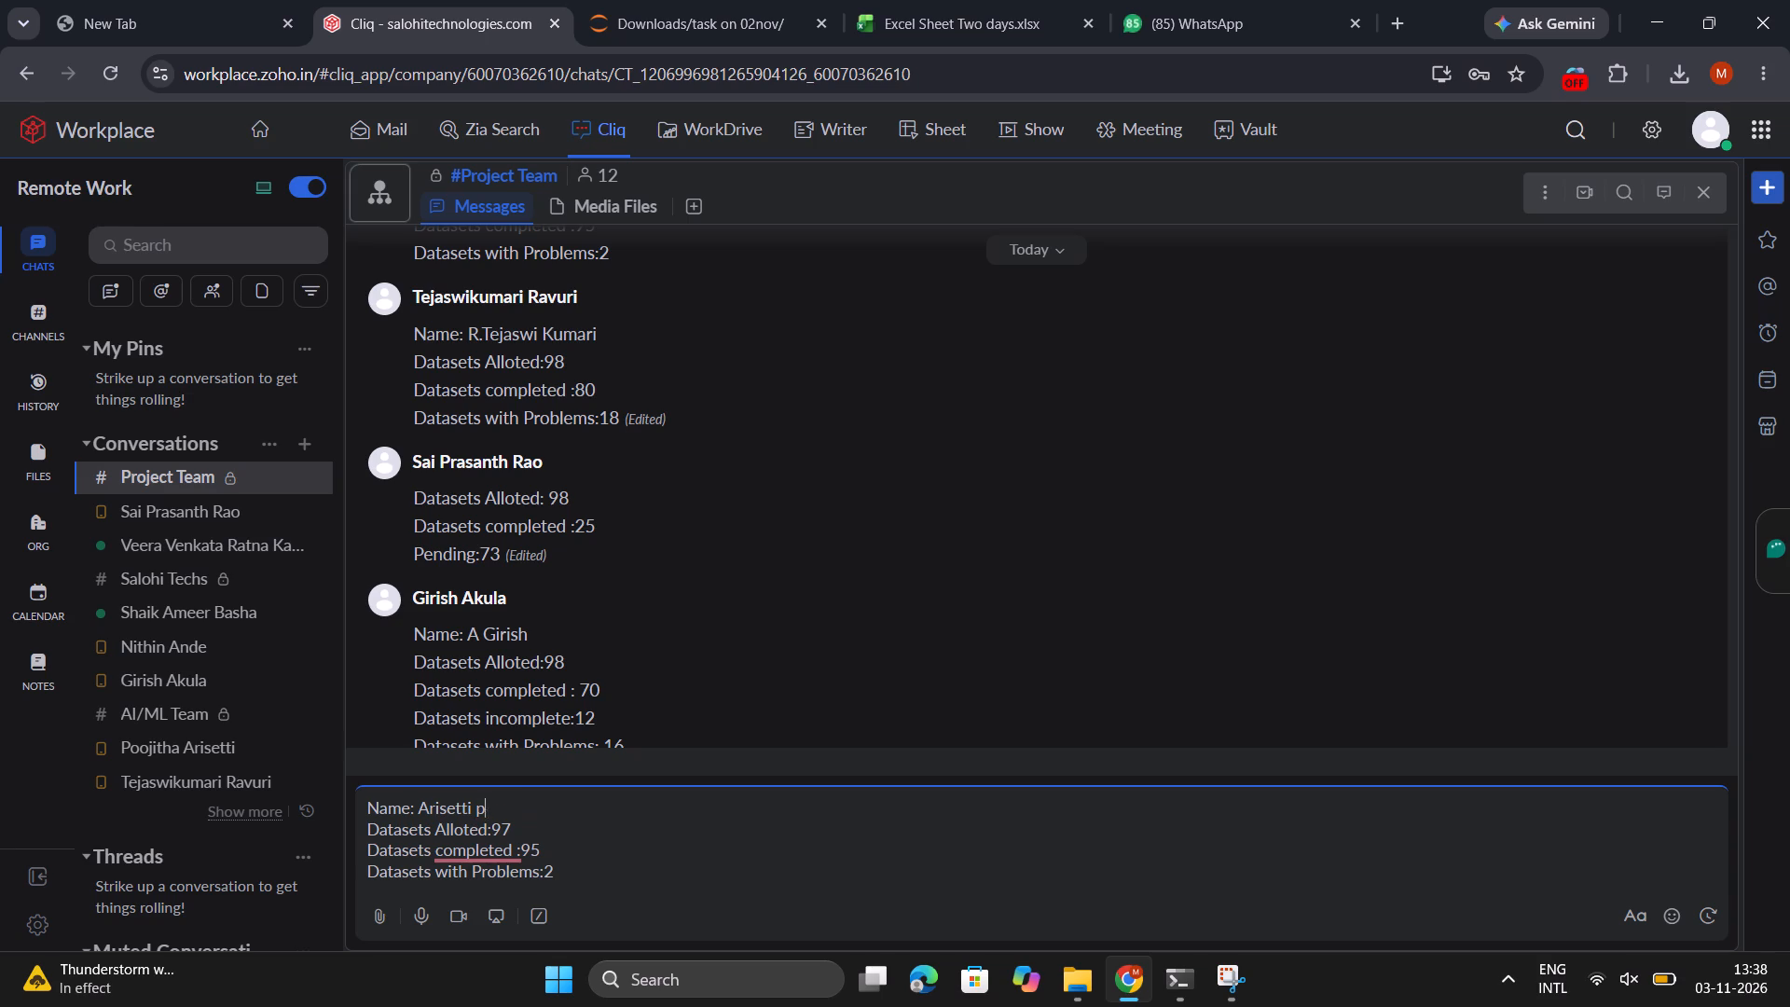
{"action": "key", "text": "BackSpace"}
{"action": "key", "text": "BackSpace"}
{"action": "key", "text": "BackSpace"}
{"action": "key", "text": "BackSpace"}
{"action": "key", "text": "BackSpace"}
{"action": "key", "text": "BackSpace"}
{"action": "key", "text": "BackSpace"}
{"action": "key", "text": "BackSpace"}
{"action": "key", "text": "BackSpace"}
{"action": "key", "text": "BackSpace"}
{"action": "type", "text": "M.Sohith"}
Set the draft's Datasets completed to 96 and Datasets with Problems to 1.
{"action": "left_click", "coordinate": [557, 854]}
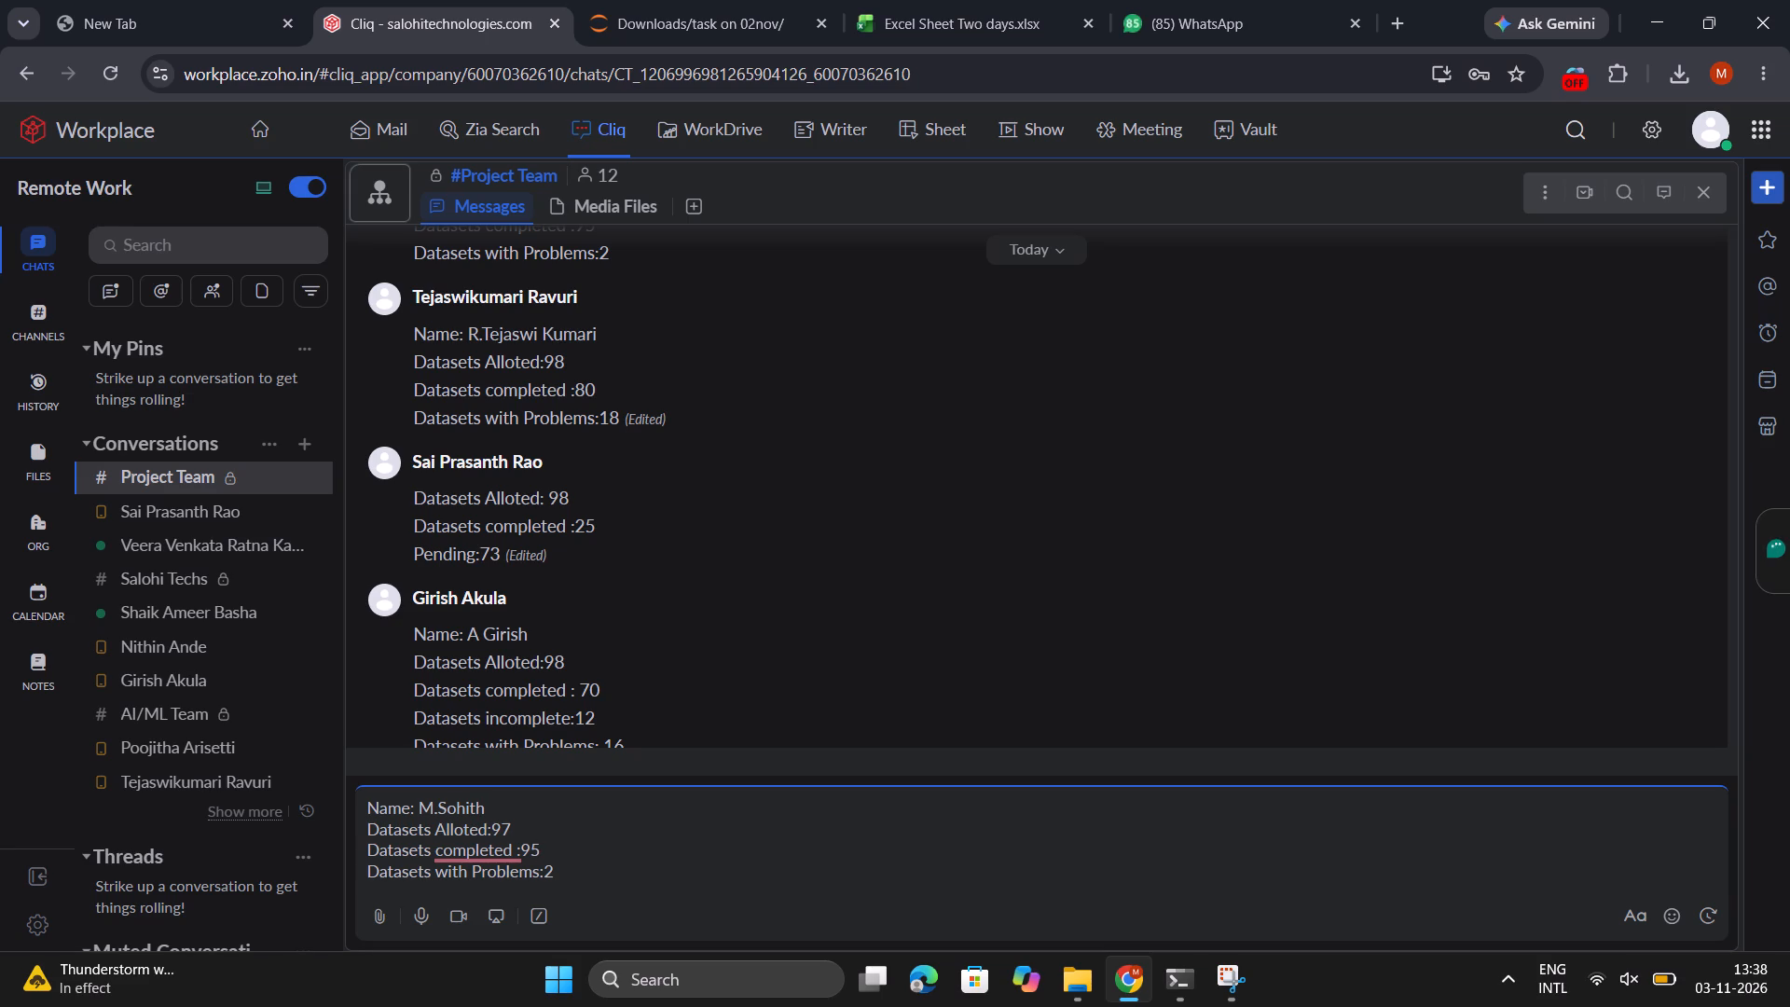
{"action": "key", "text": "BackSpace"}
{"action": "key", "text": "6"}
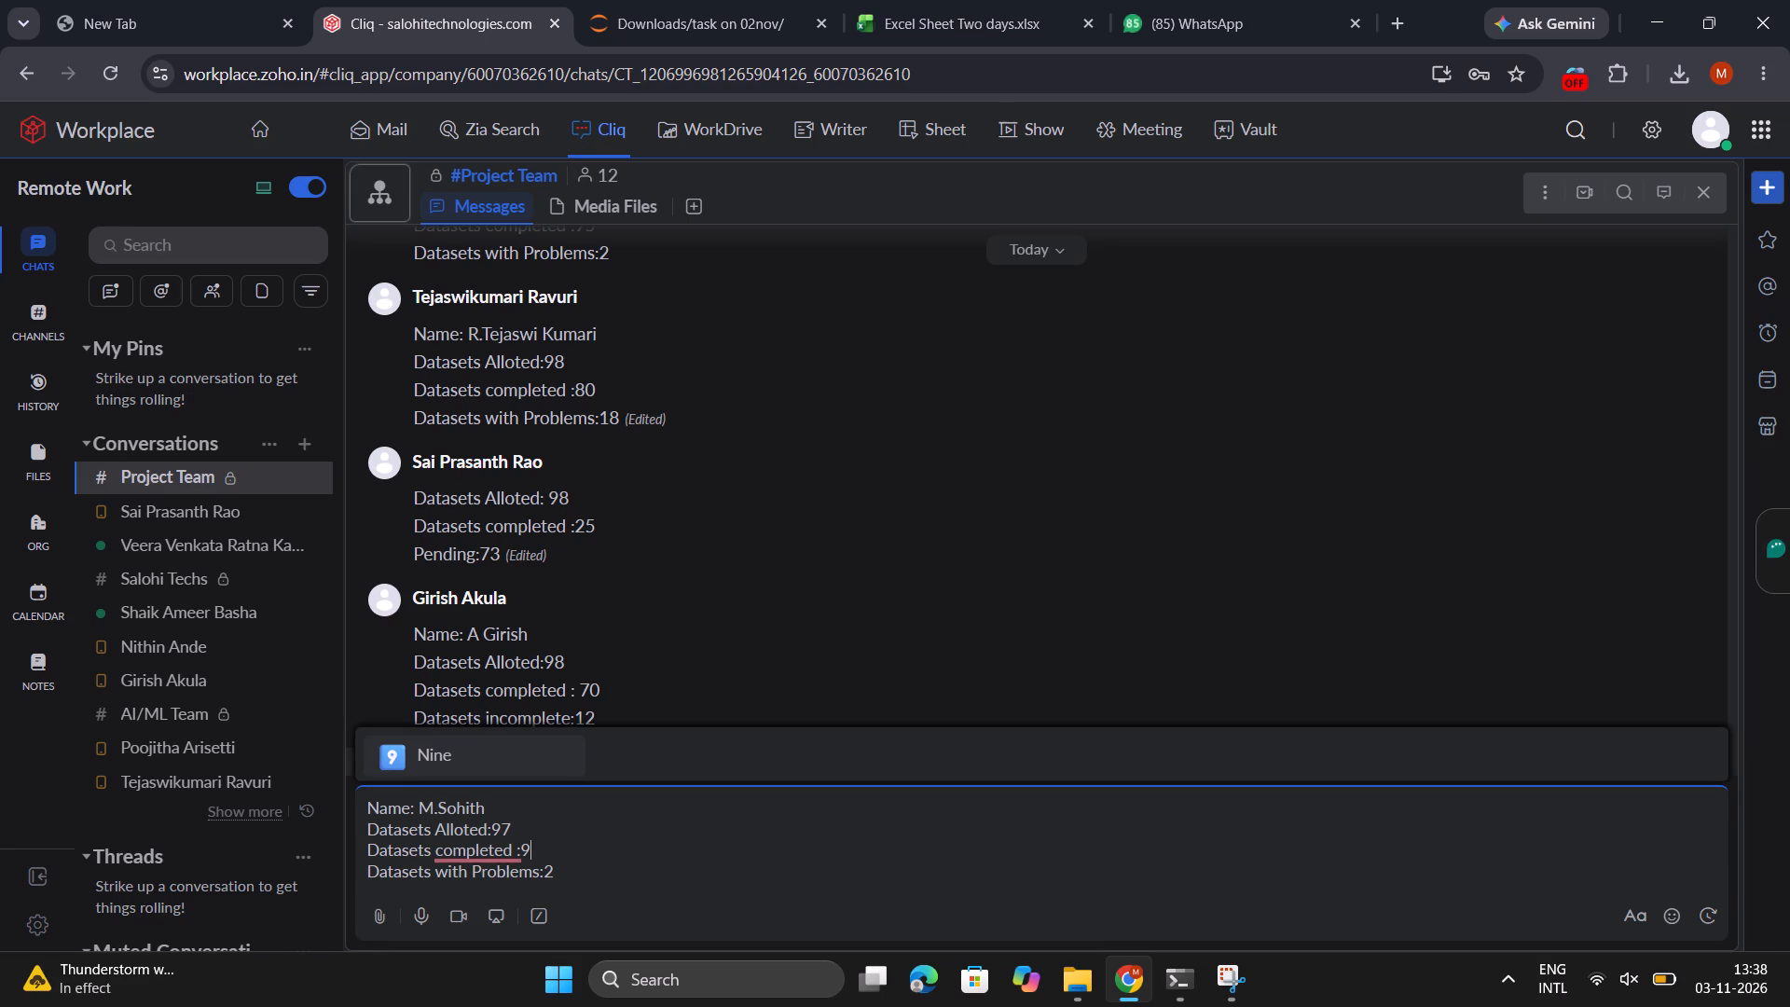
{"action": "left_click", "coordinate": [558, 875]}
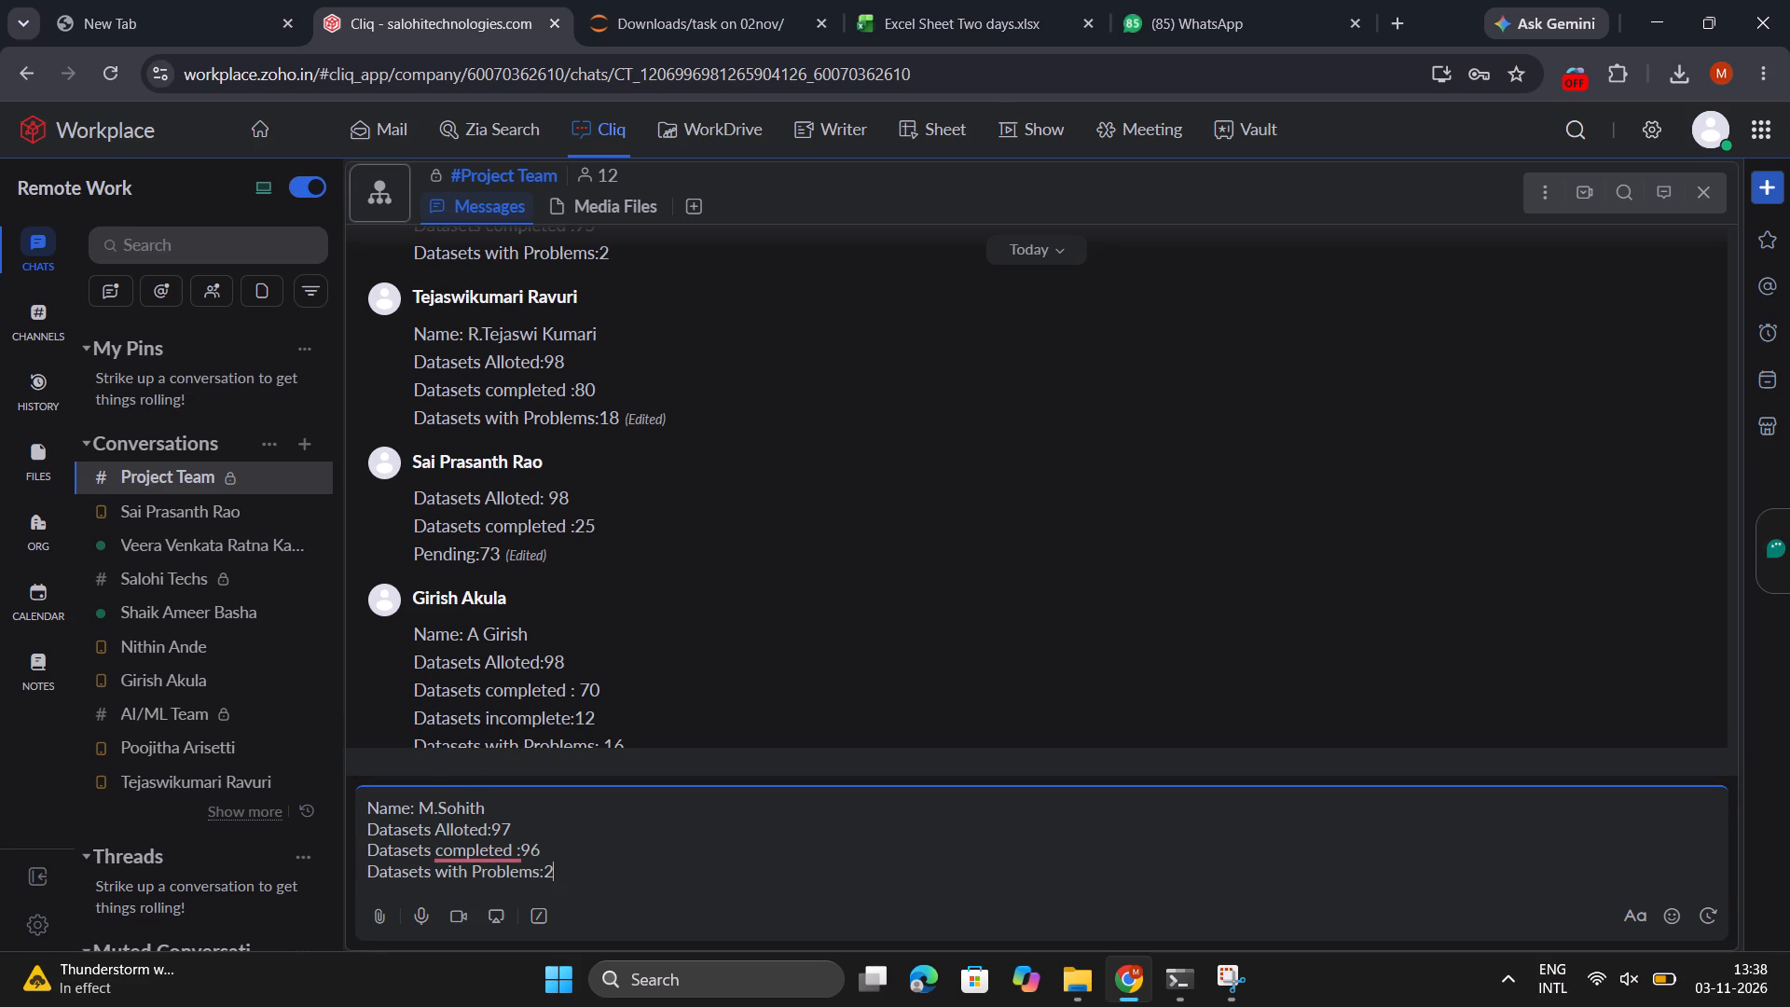
{"action": "key", "text": "BackSpace"}
{"action": "key", "text": "1"}
Check the flagged wording in the draft's completed line and send the status report to the Project Team channel.
{"action": "left_click", "coordinate": [485, 852]}
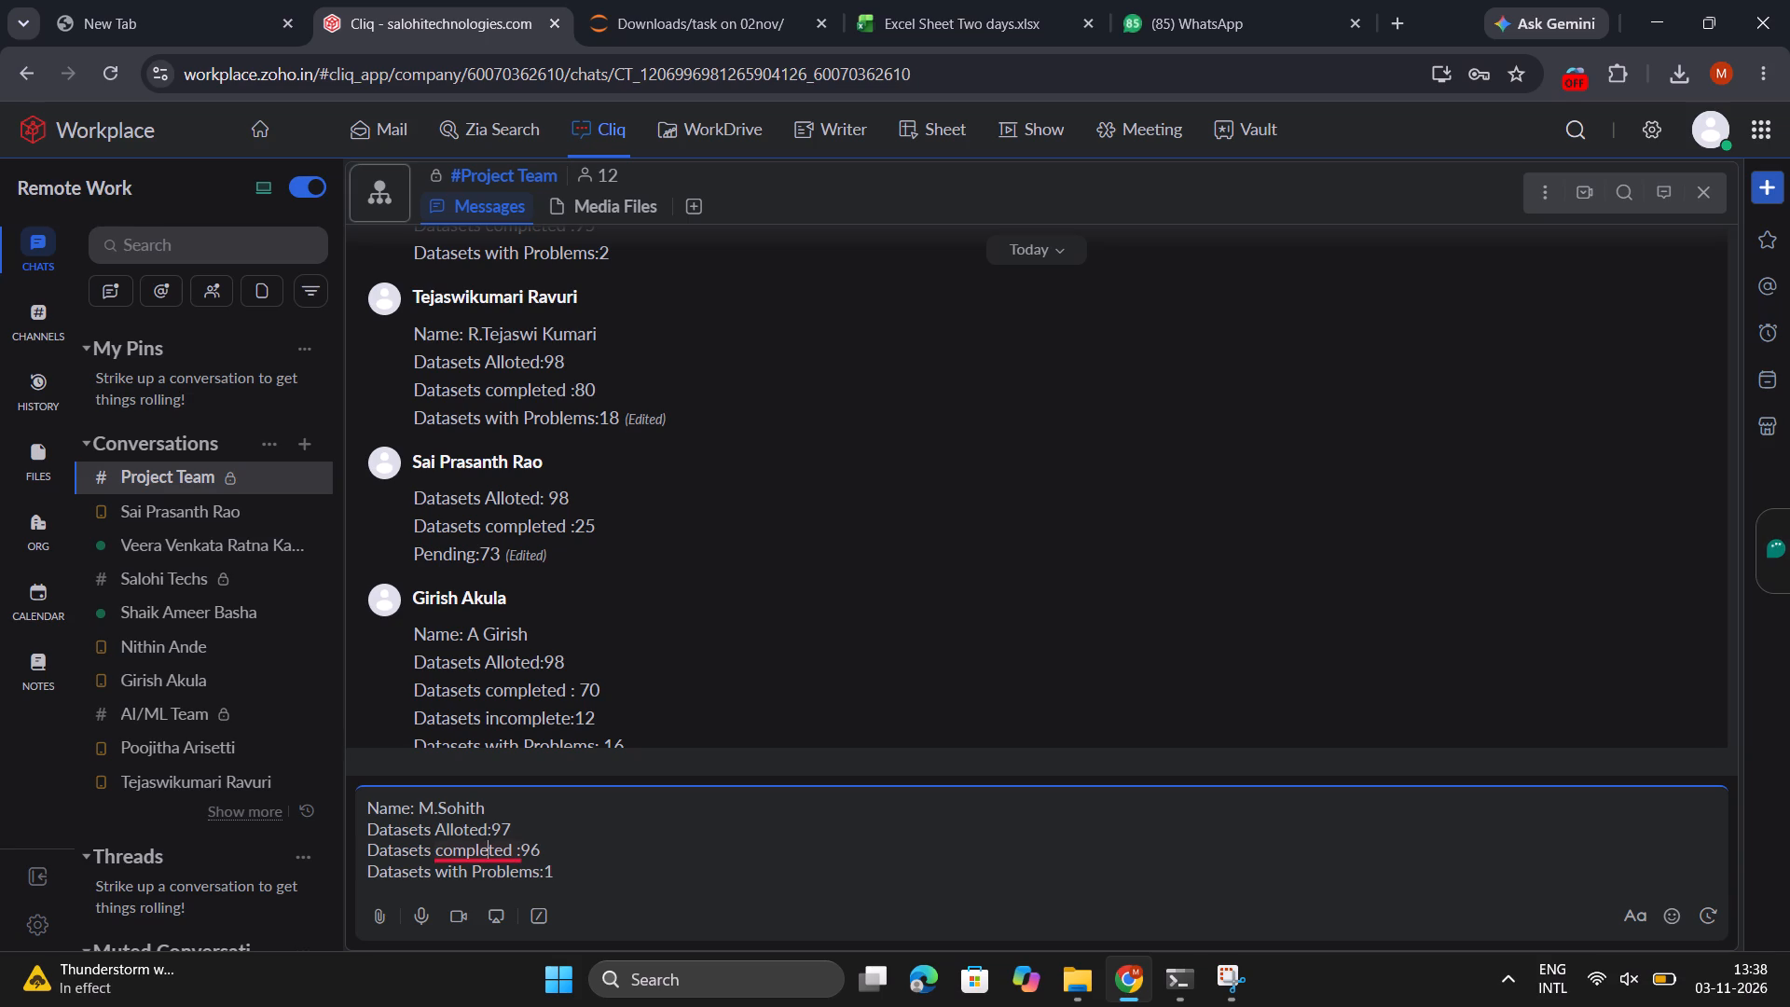
{"action": "left_click", "coordinate": [513, 848]}
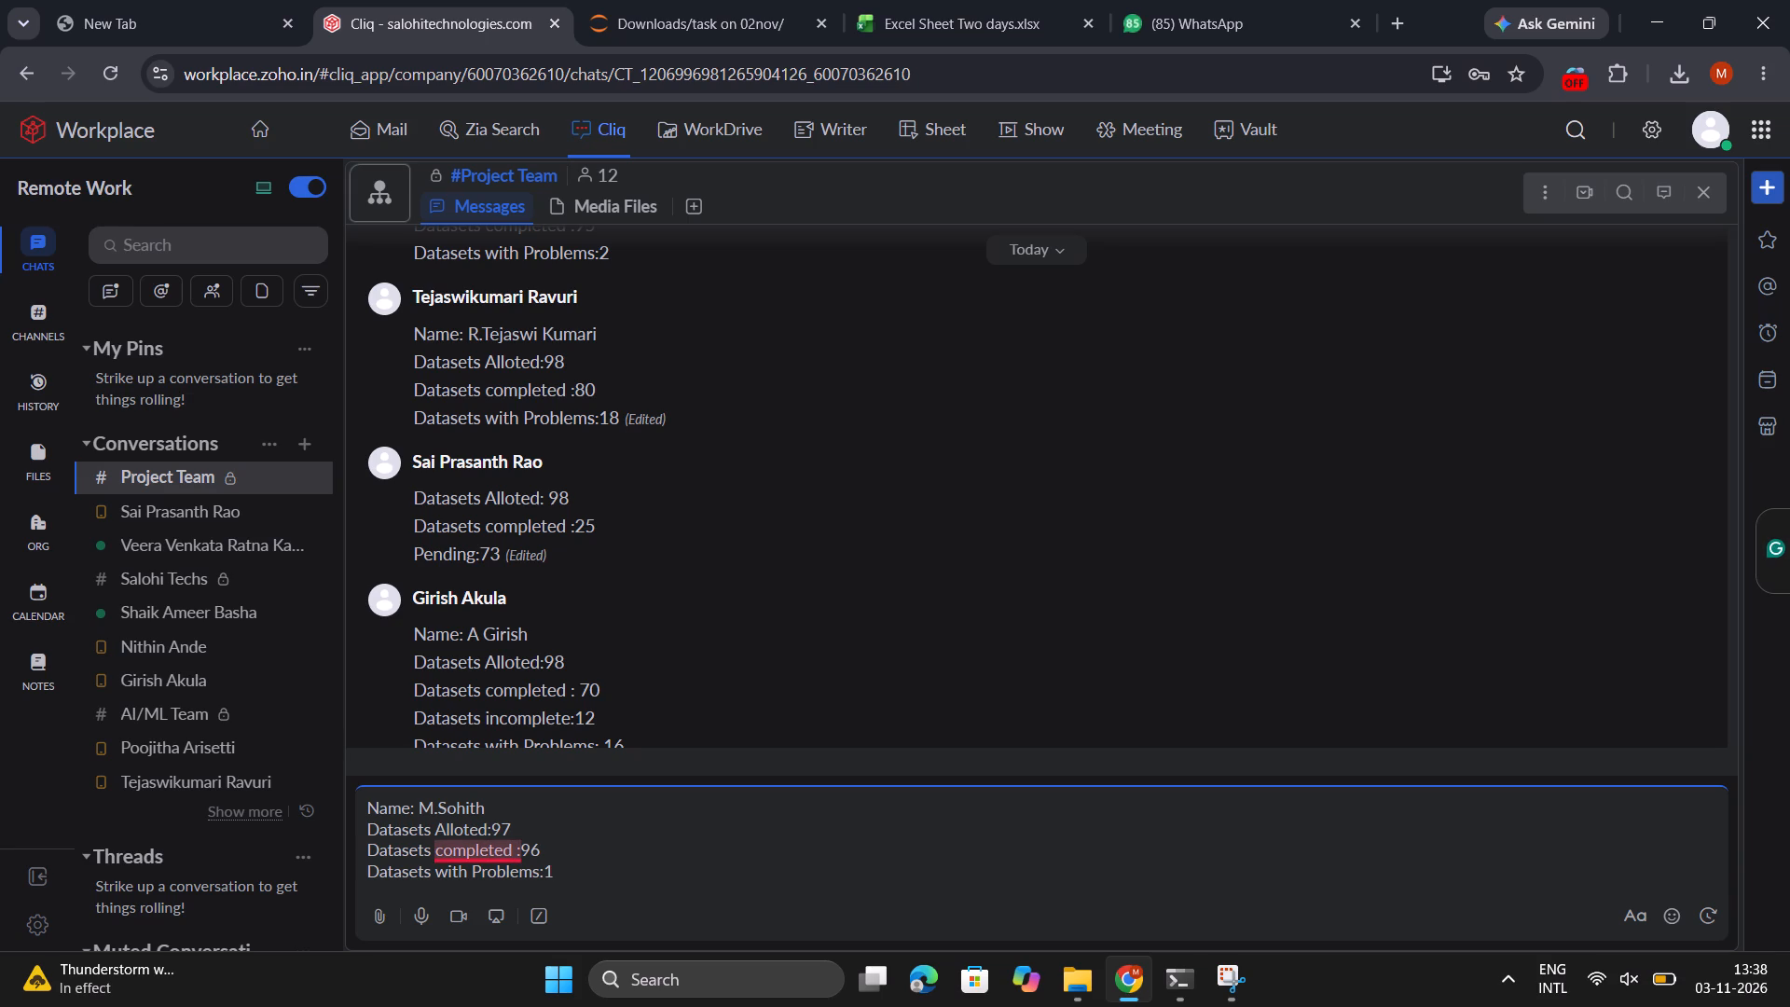
{"action": "left_click", "coordinate": [506, 854]}
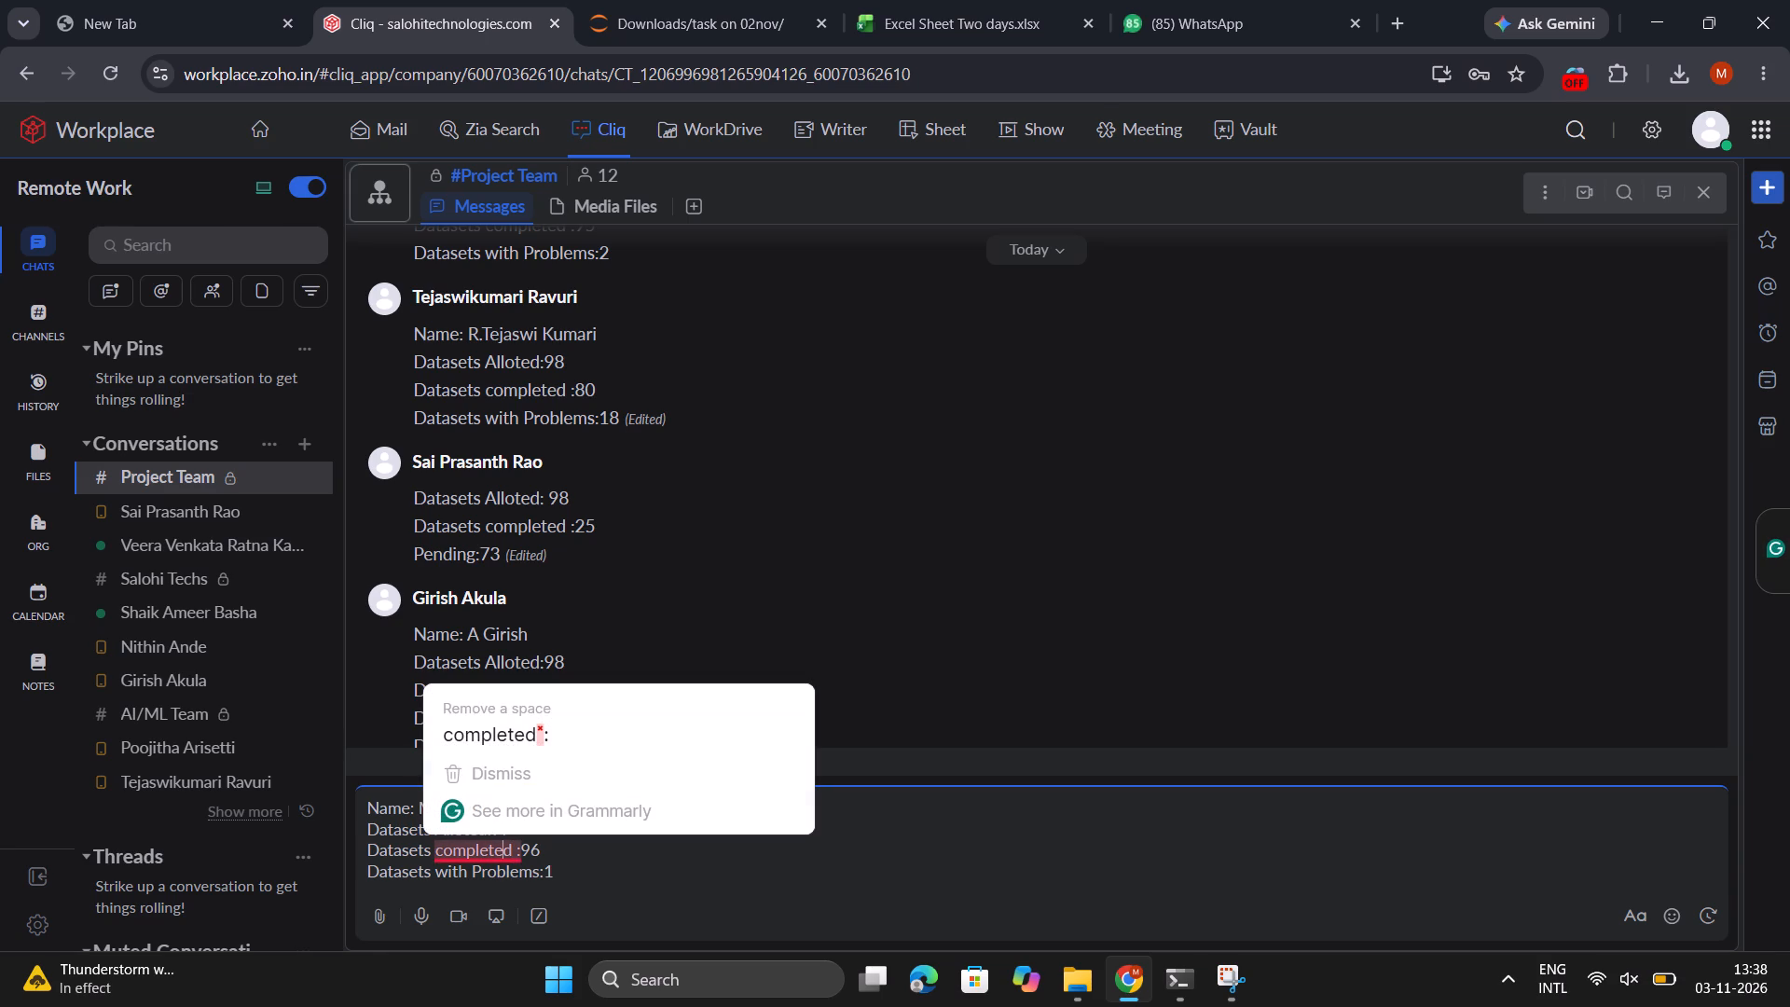
{"action": "left_click", "coordinate": [506, 854]}
{"action": "left_click", "coordinate": [631, 862]}
{"action": "scroll", "coordinate": [631, 862], "scroll_direction": "down", "scroll_amount": 1}
{"action": "scroll", "coordinate": [631, 862], "scroll_direction": "up", "scroll_amount": 2}
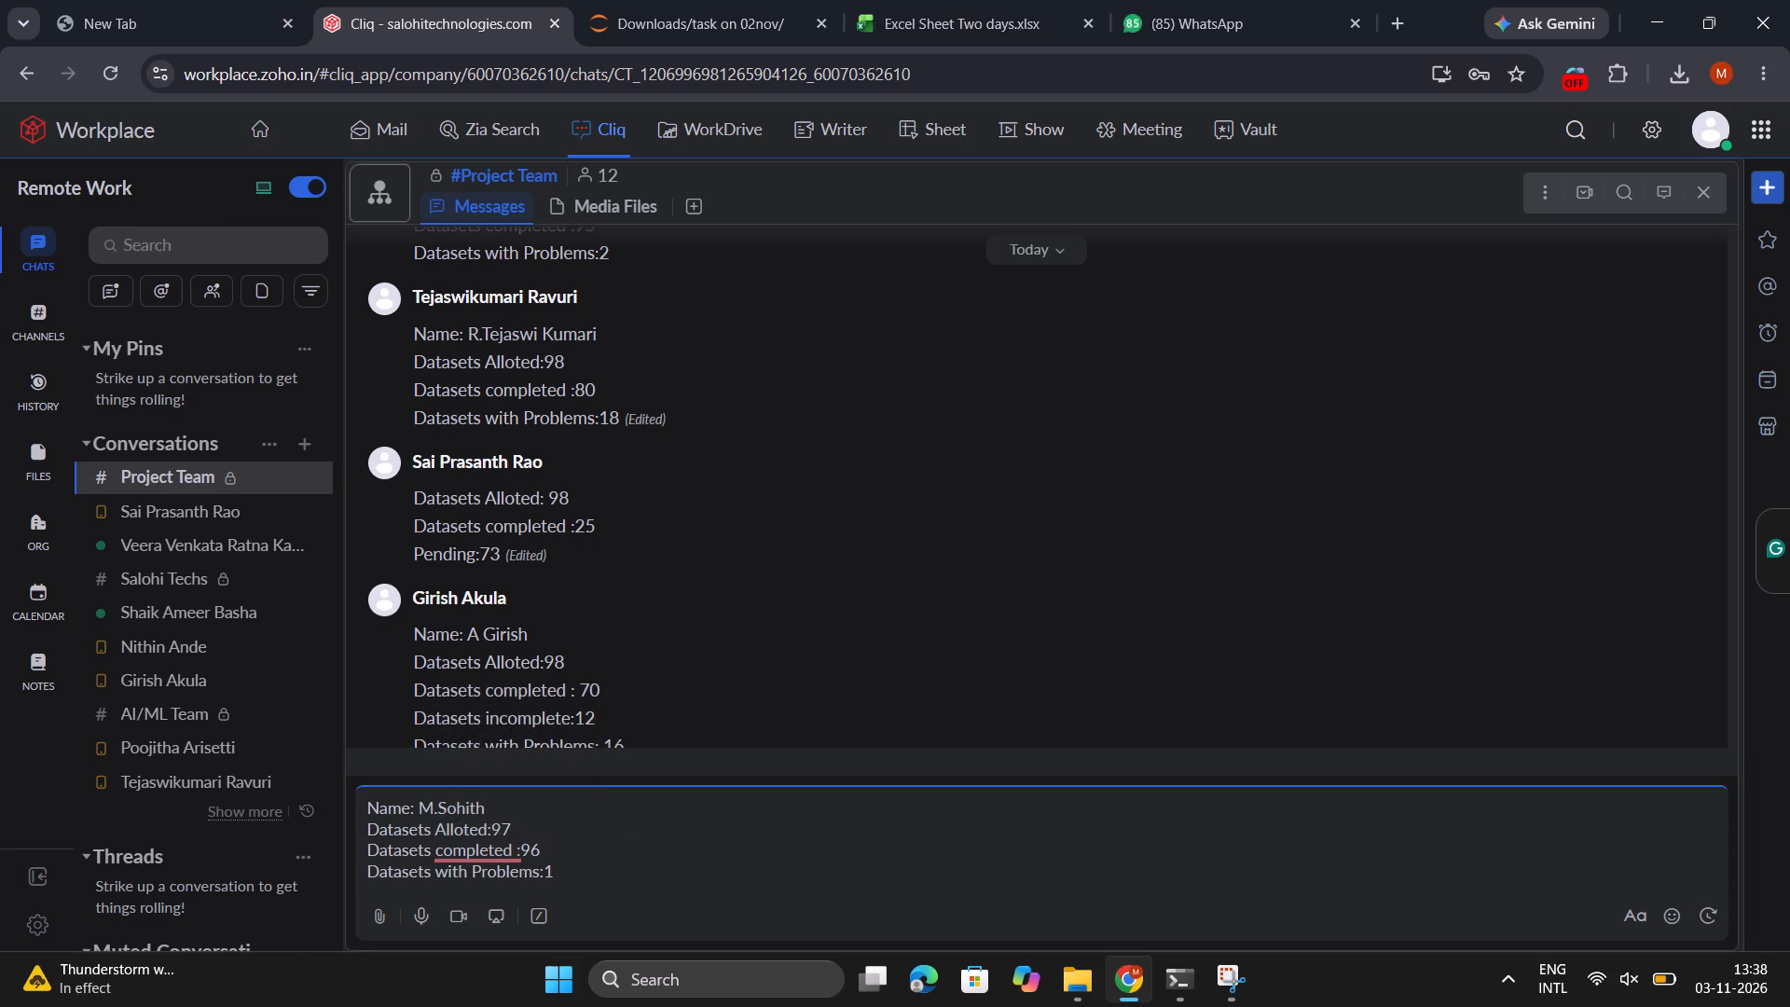
{"action": "scroll", "coordinate": [672, 572], "scroll_direction": "down", "scroll_amount": 1}
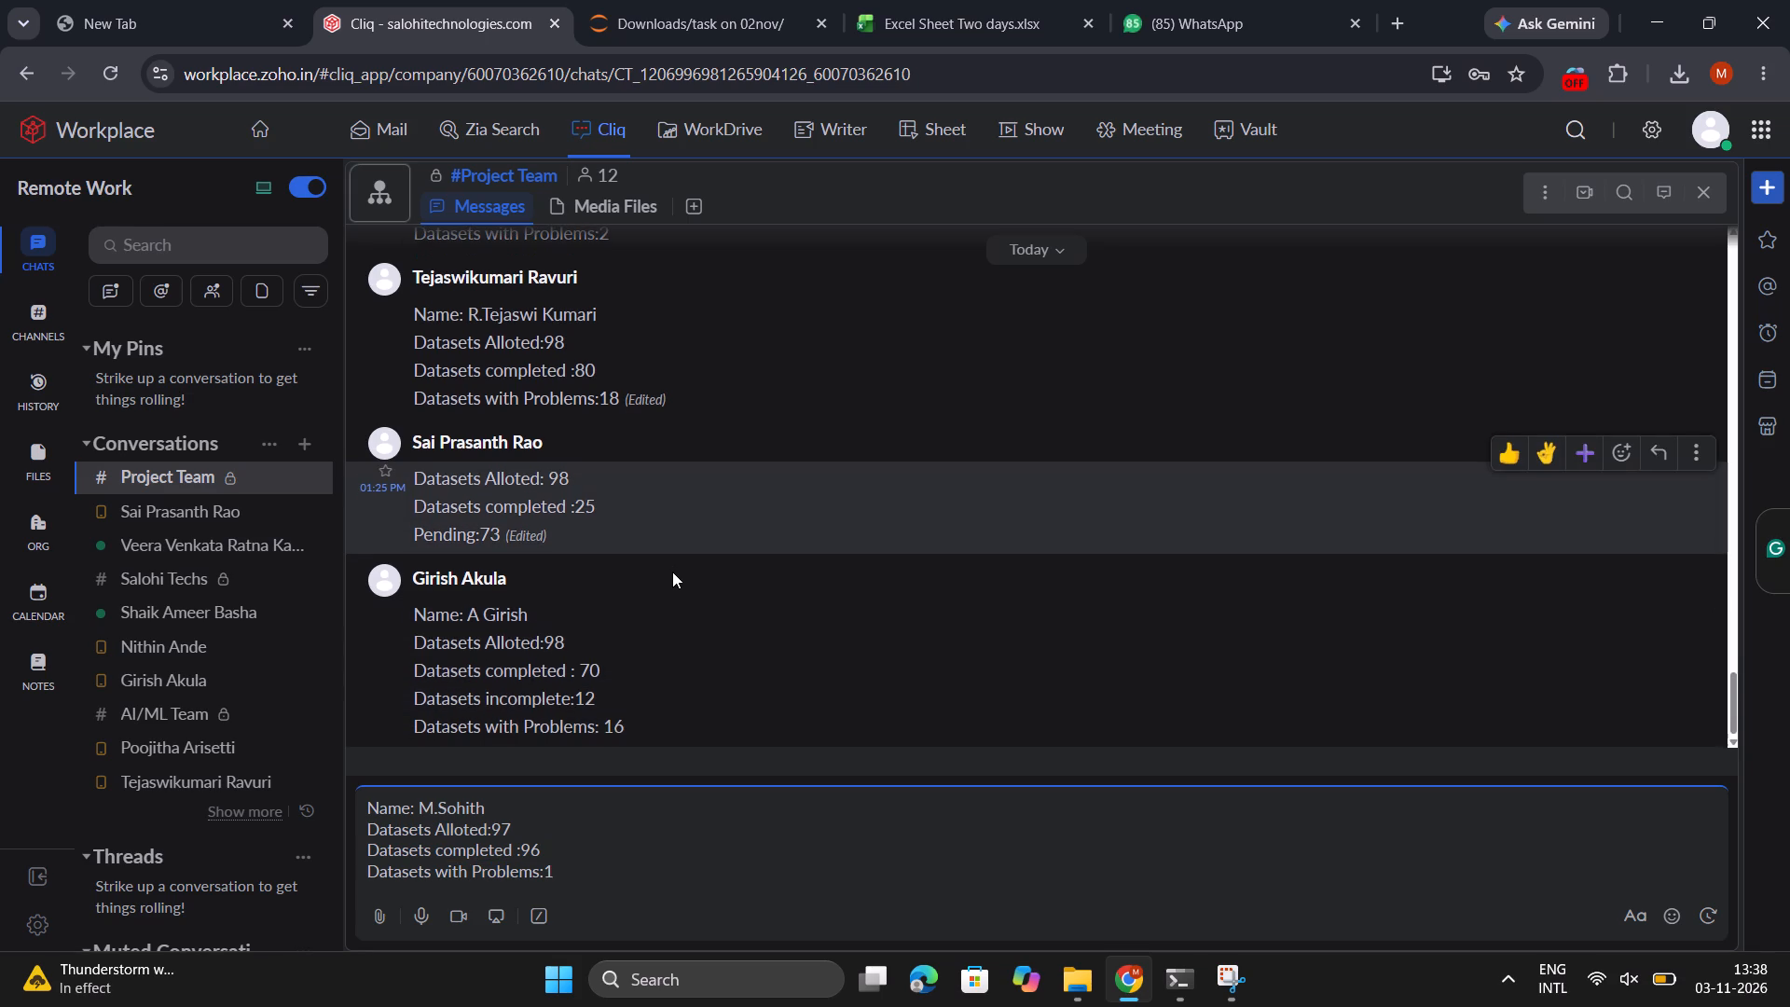
{"action": "scroll", "coordinate": [672, 572], "scroll_direction": "right", "scroll_amount": 1}
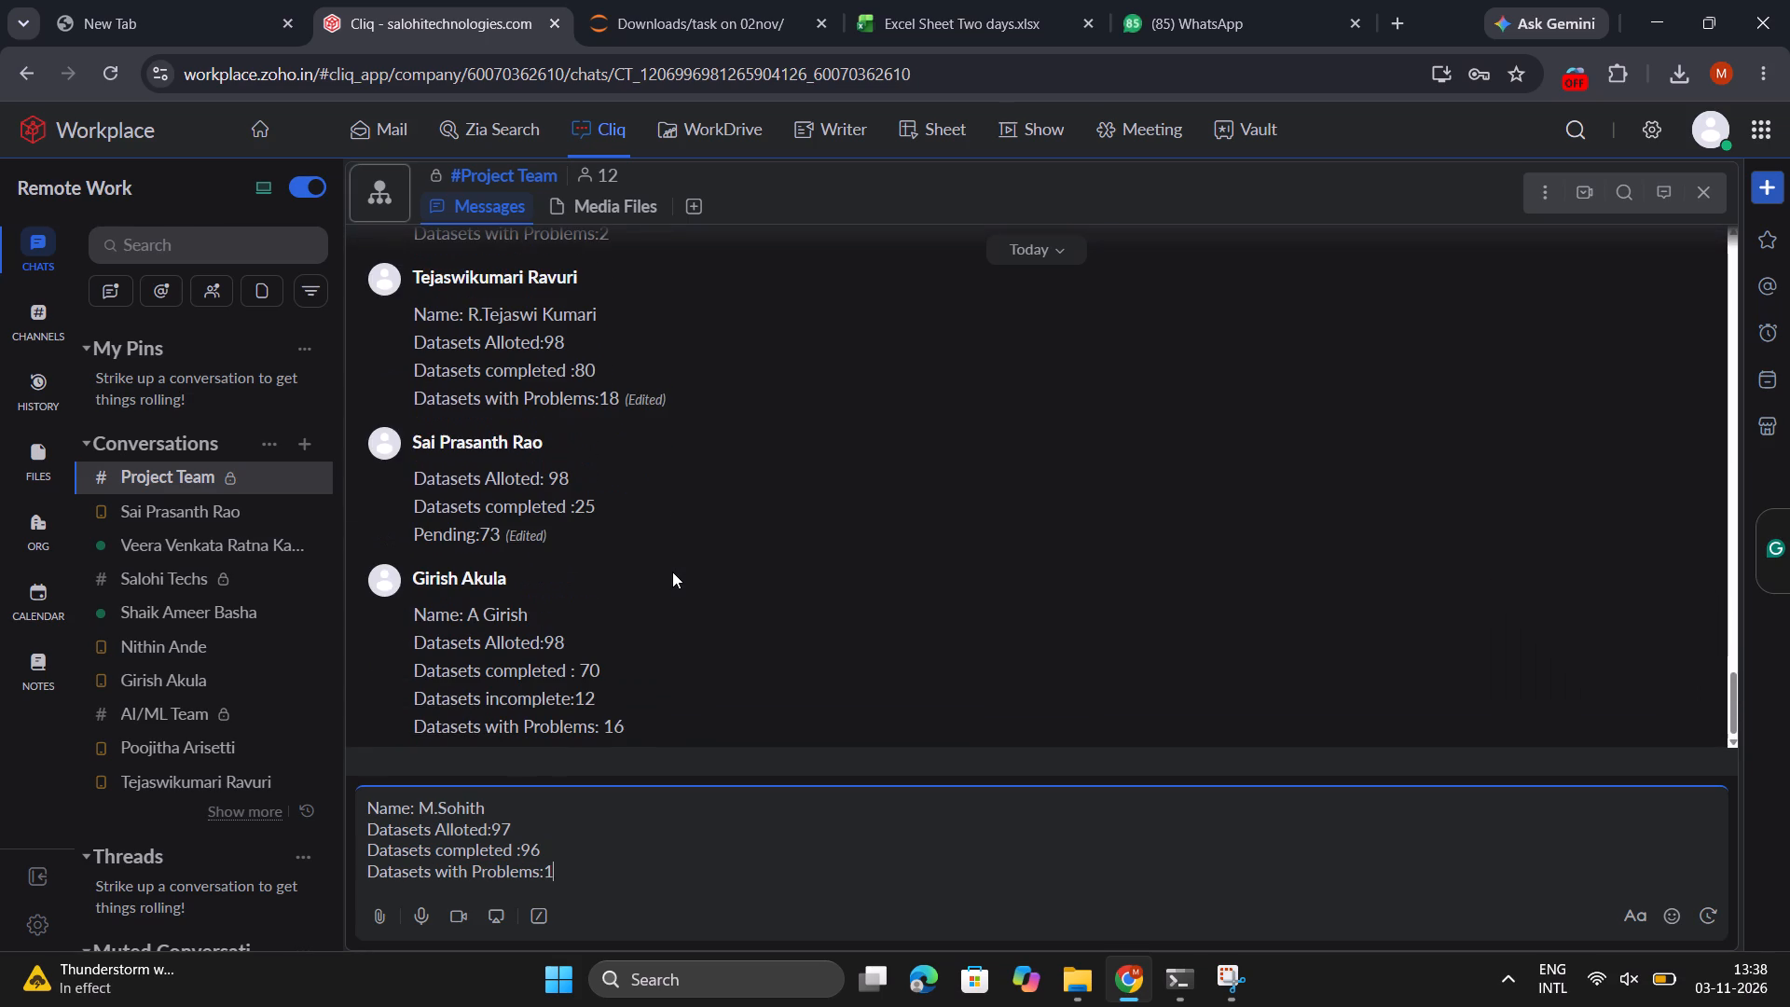
{"action": "key", "text": "Return"}
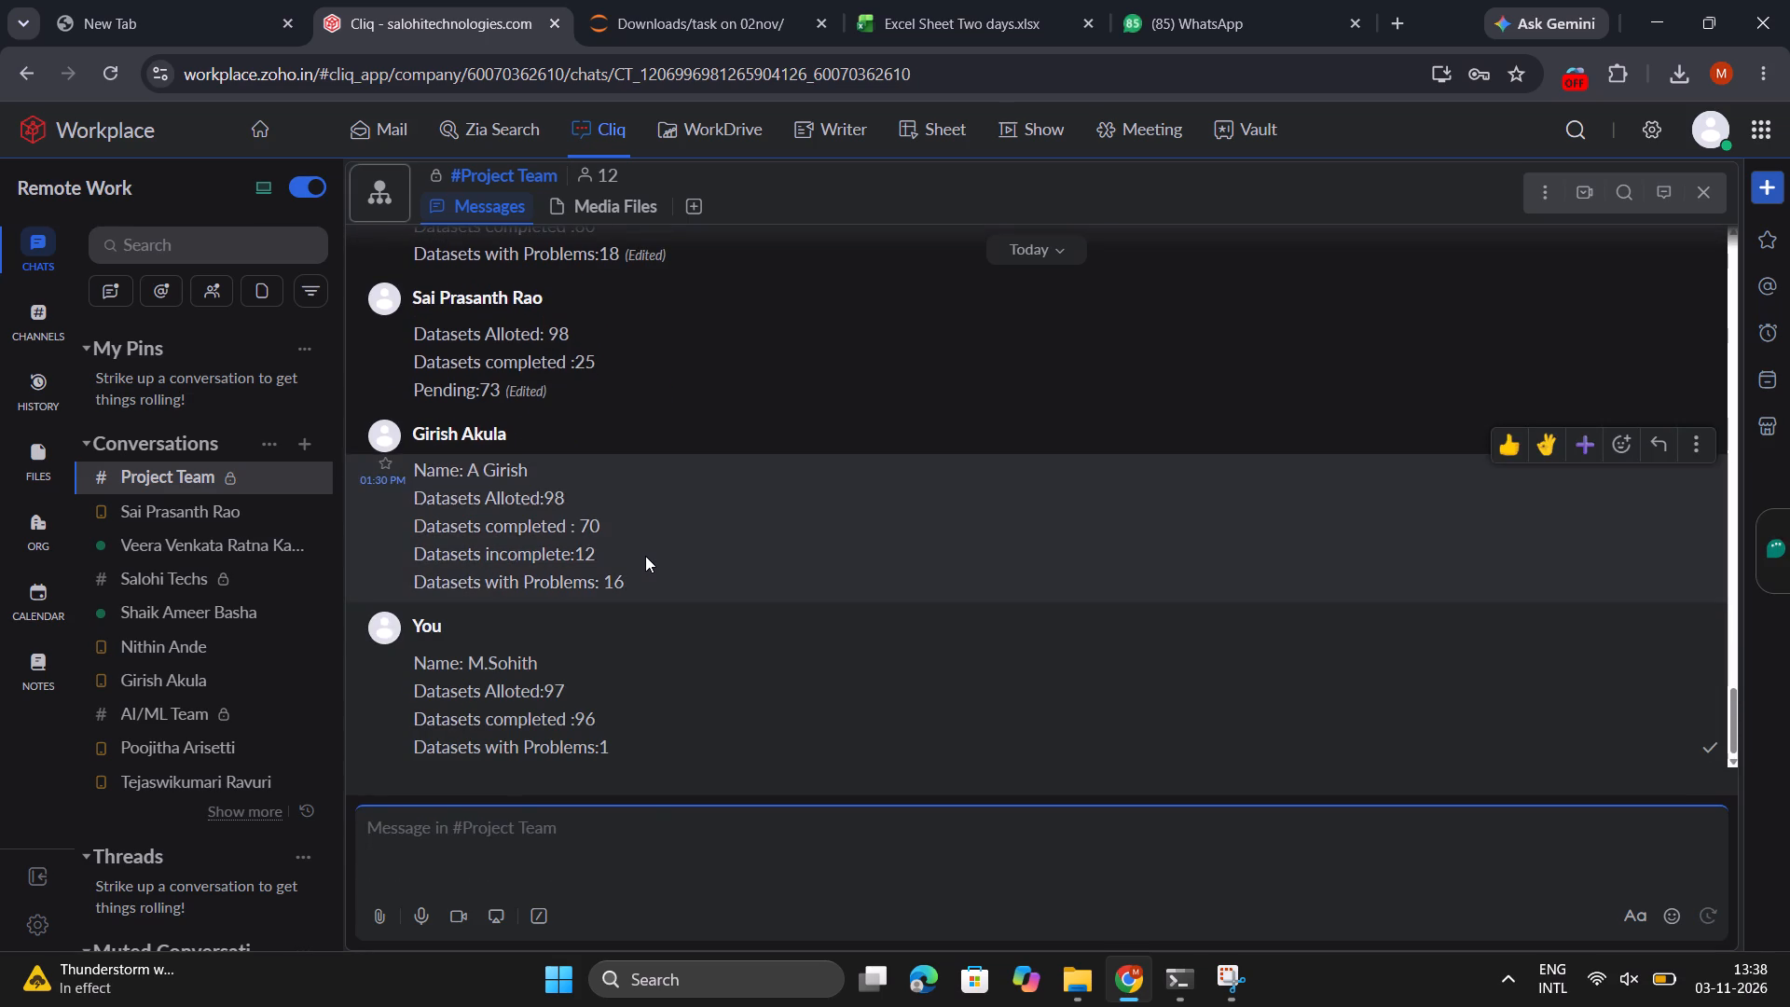
Review the Project Team conversation, comparing the teammates' dataset status reports with the sent one and the earlier task messages.
{"action": "scroll", "coordinate": [645, 556], "scroll_direction": "up", "scroll_amount": 5}
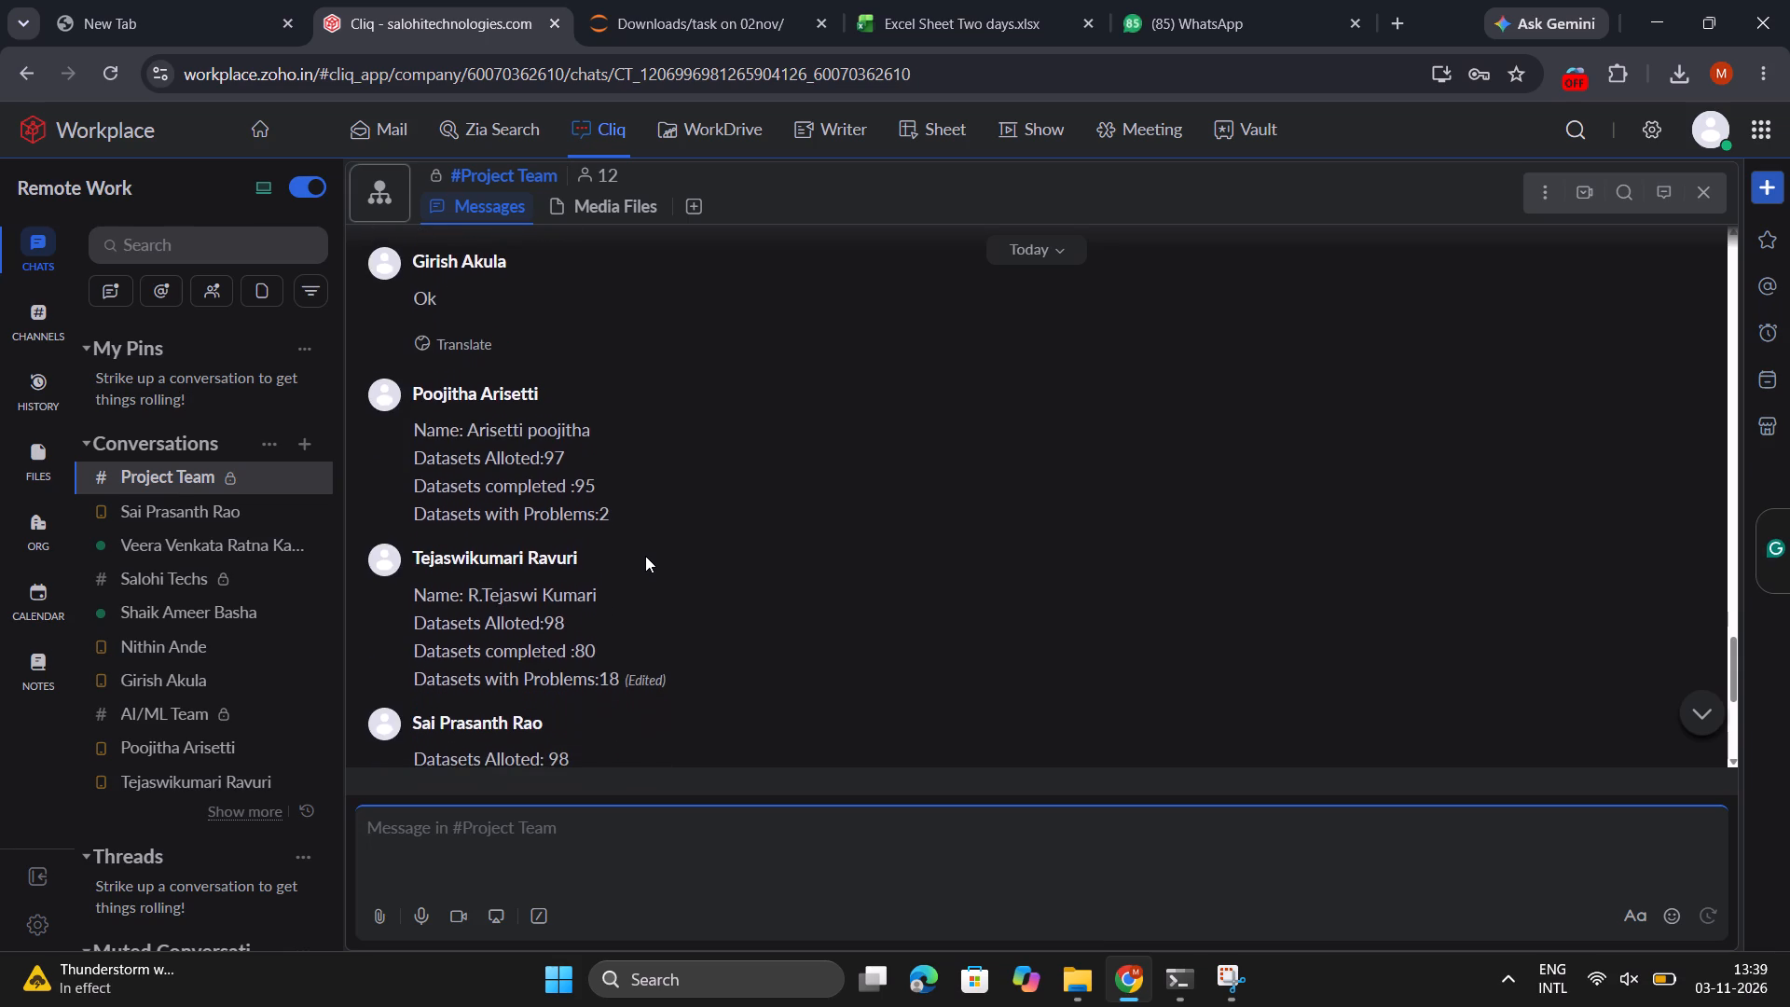
{"action": "scroll", "coordinate": [645, 556], "scroll_direction": "down", "scroll_amount": 4}
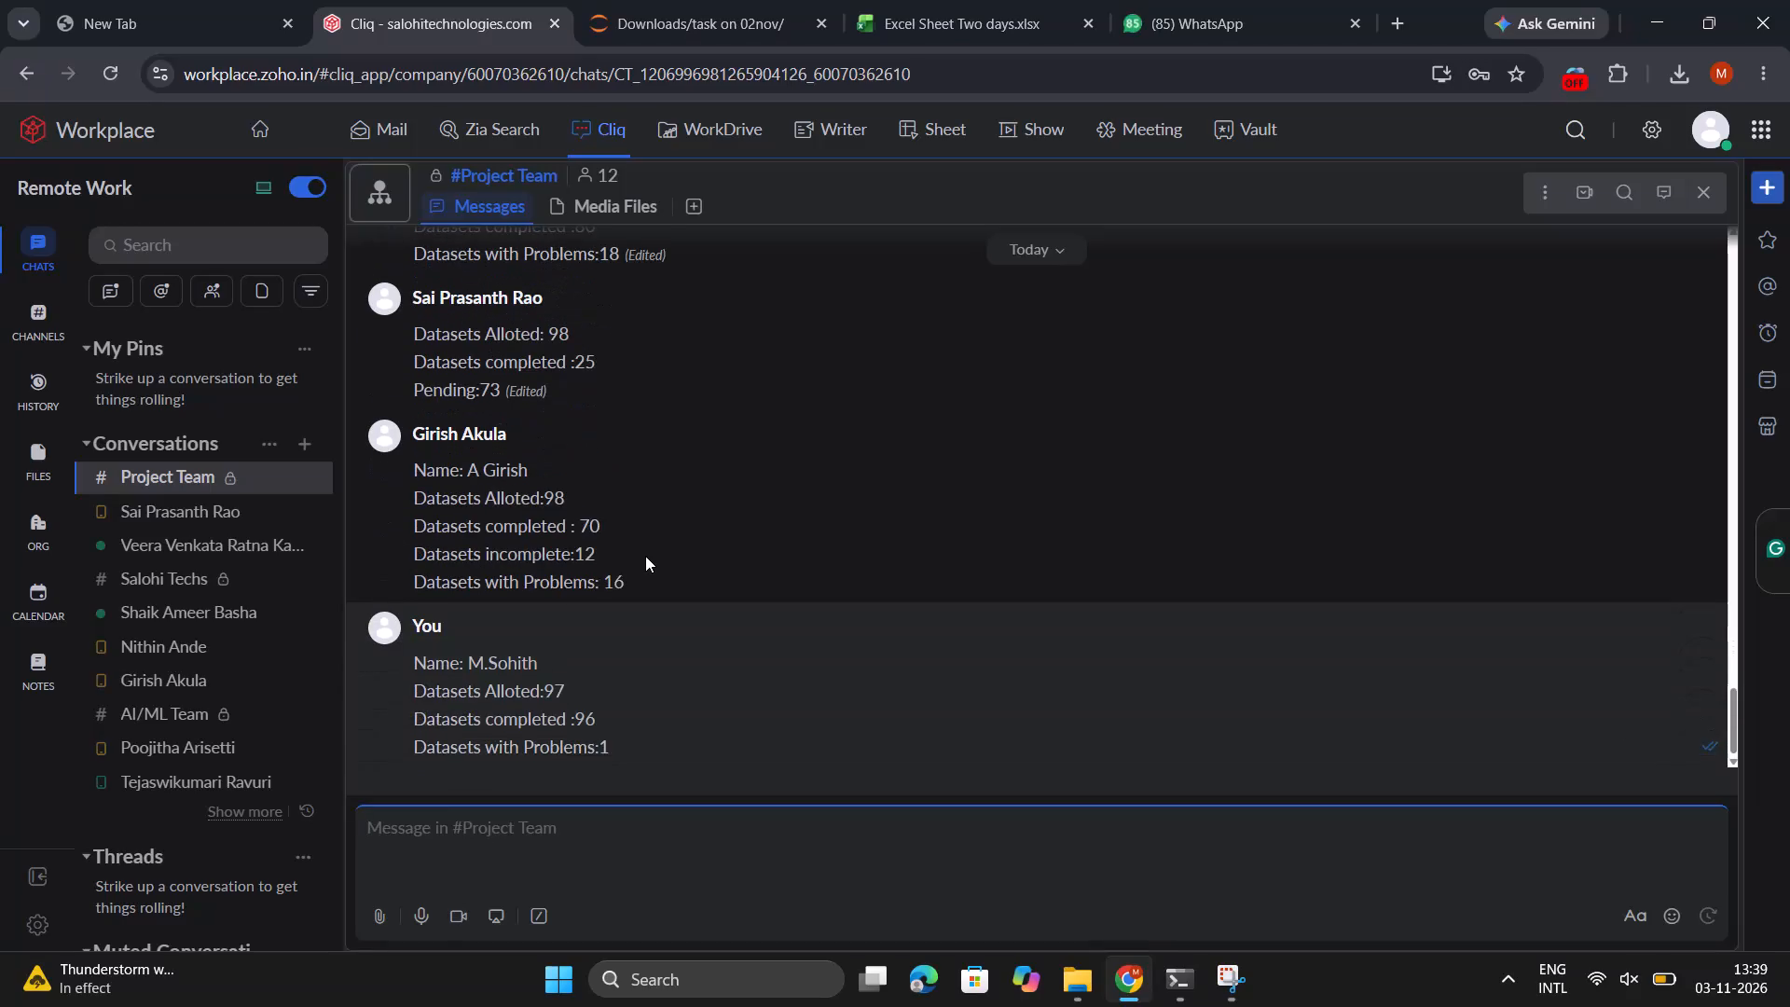
{"action": "scroll", "coordinate": [645, 556], "scroll_direction": "up", "scroll_amount": 4}
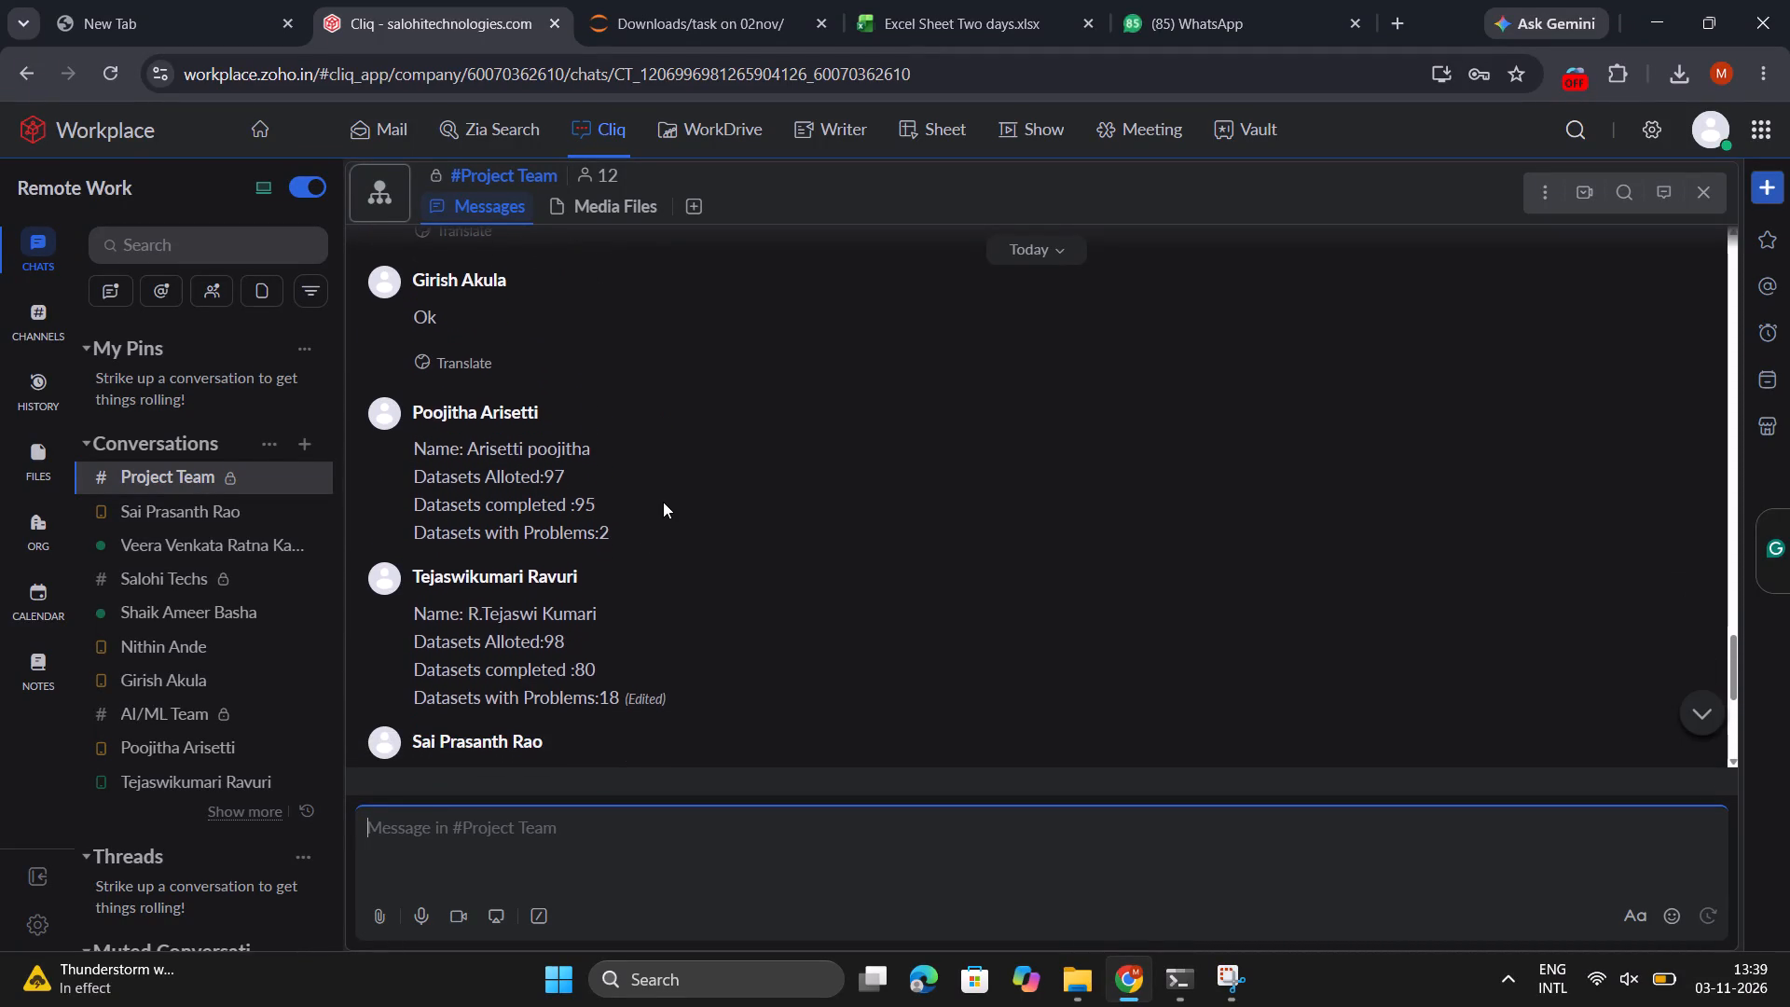
{"action": "scroll", "coordinate": [663, 502], "scroll_direction": "down", "scroll_amount": 2}
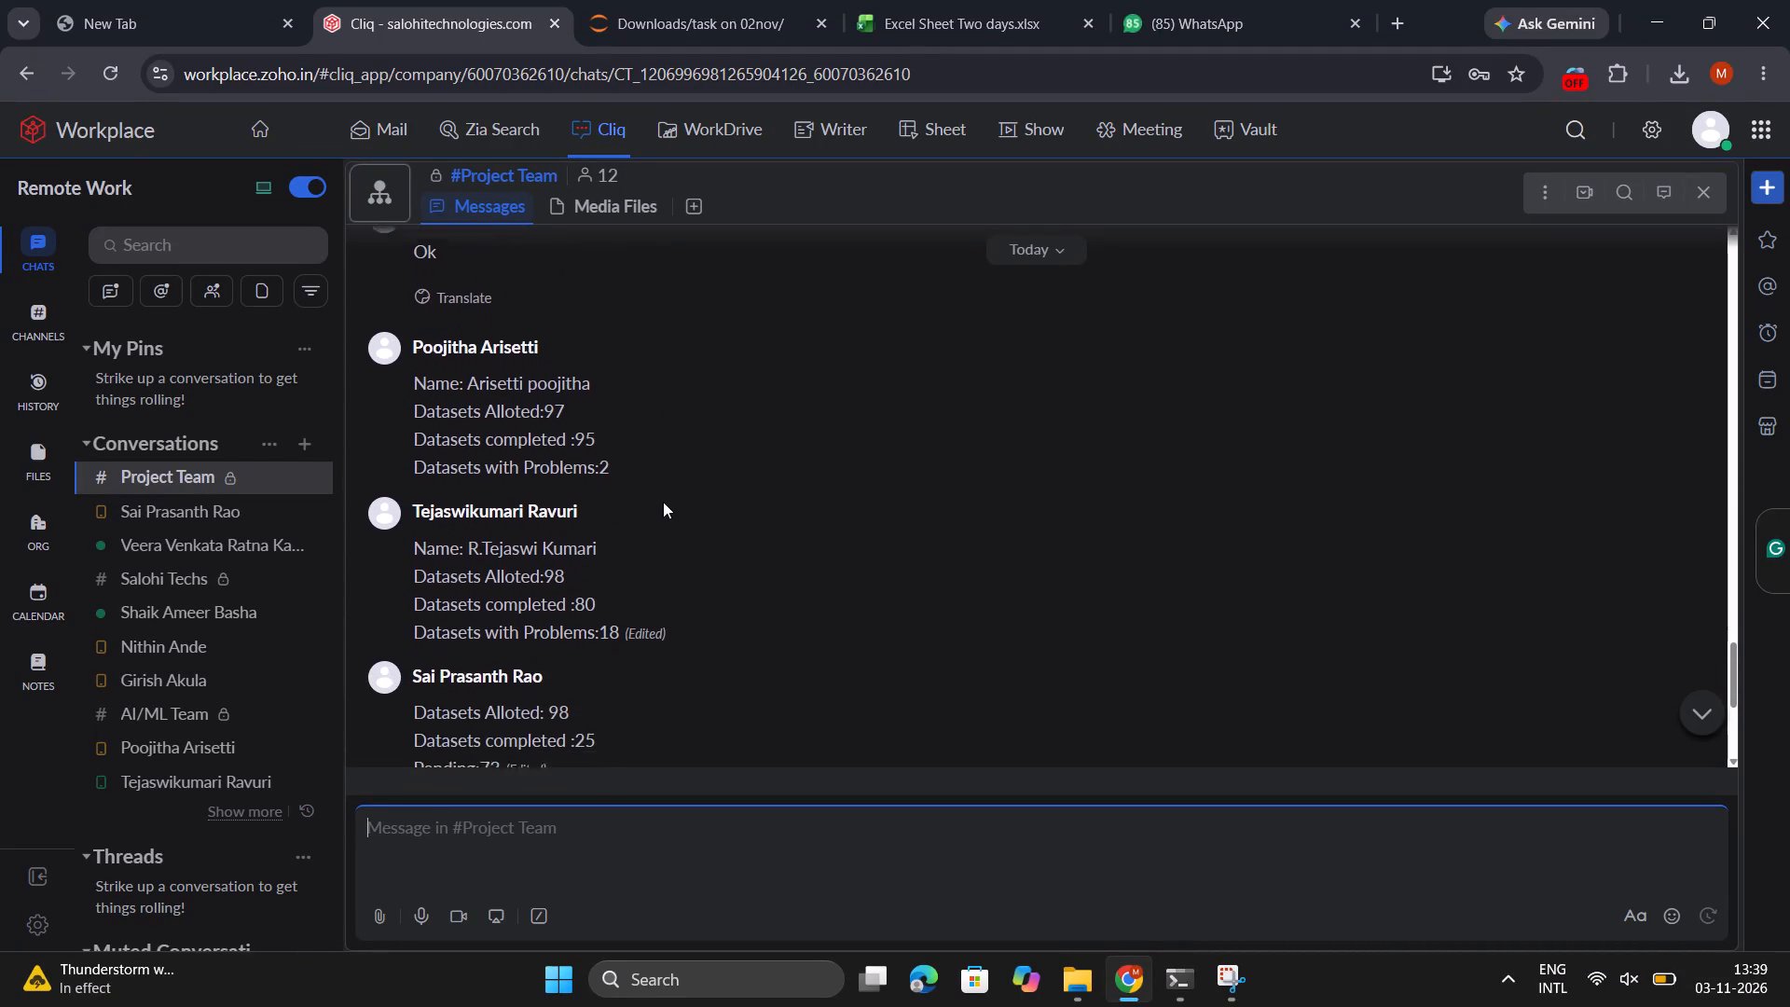
{"action": "scroll", "coordinate": [663, 502], "scroll_direction": "down", "scroll_amount": 1}
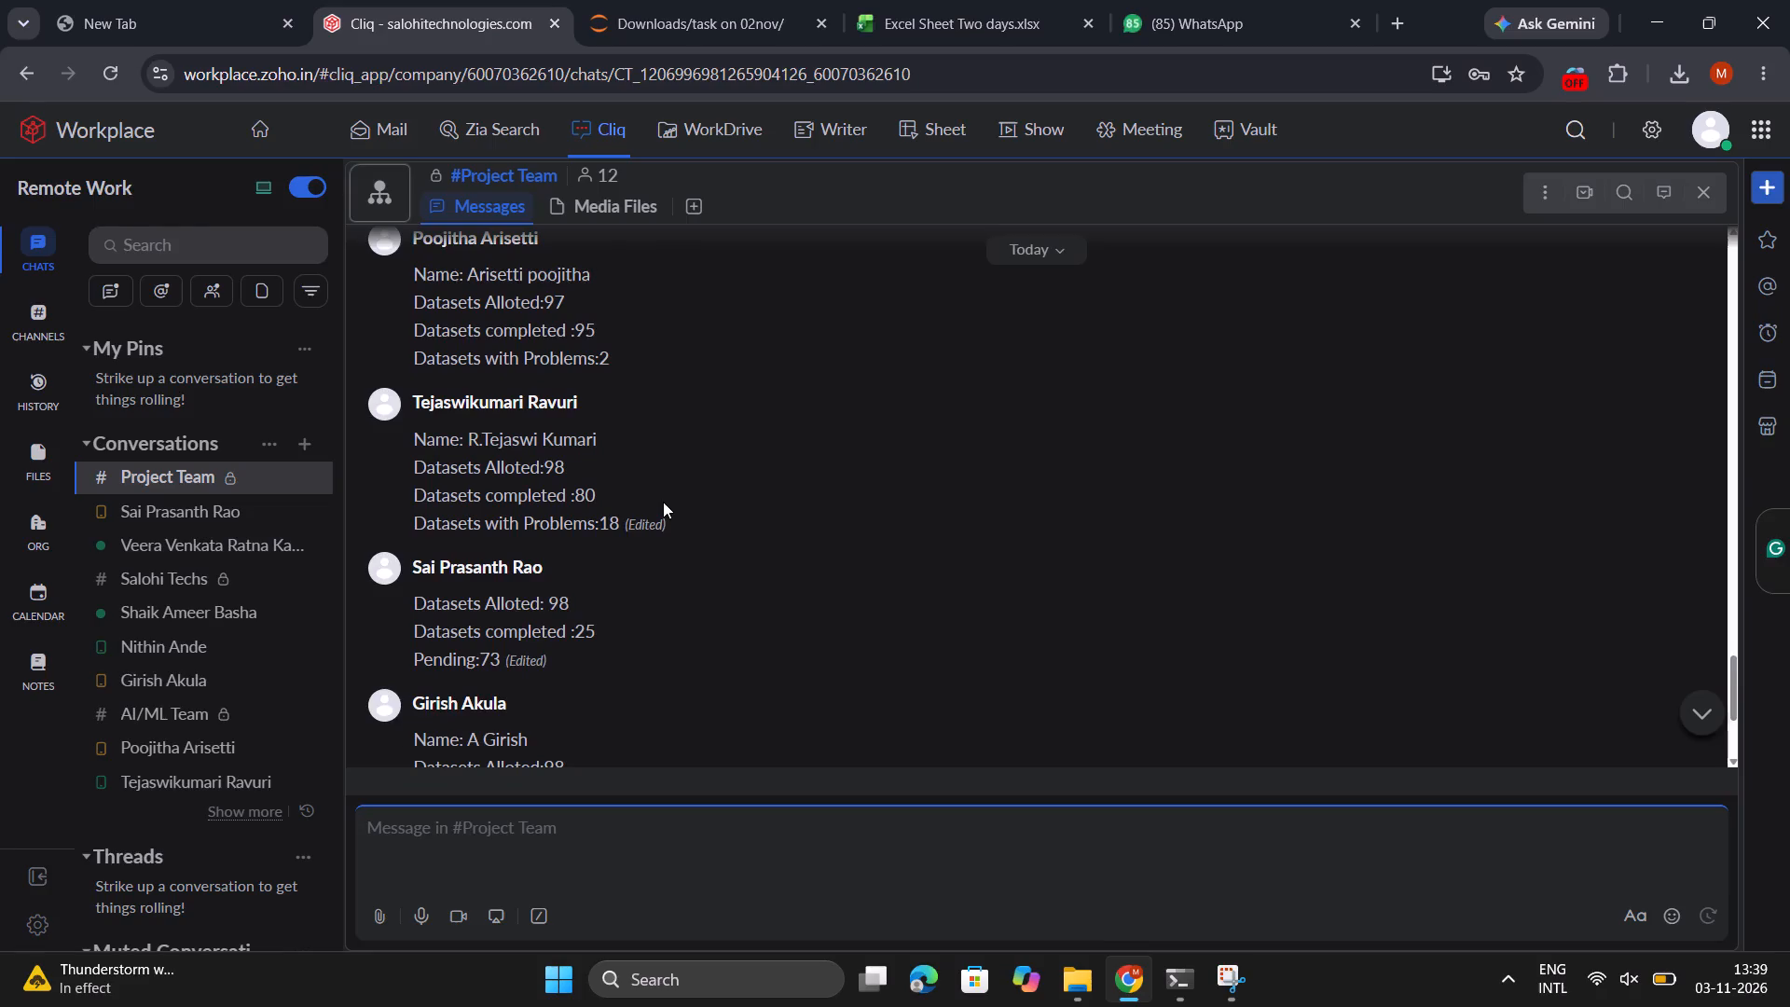
{"action": "scroll", "coordinate": [663, 502], "scroll_direction": "down", "scroll_amount": 8}
{"action": "scroll", "coordinate": [663, 502], "scroll_direction": "up", "scroll_amount": 6}
{"action": "scroll", "coordinate": [663, 502], "scroll_direction": "down", "scroll_amount": 2}
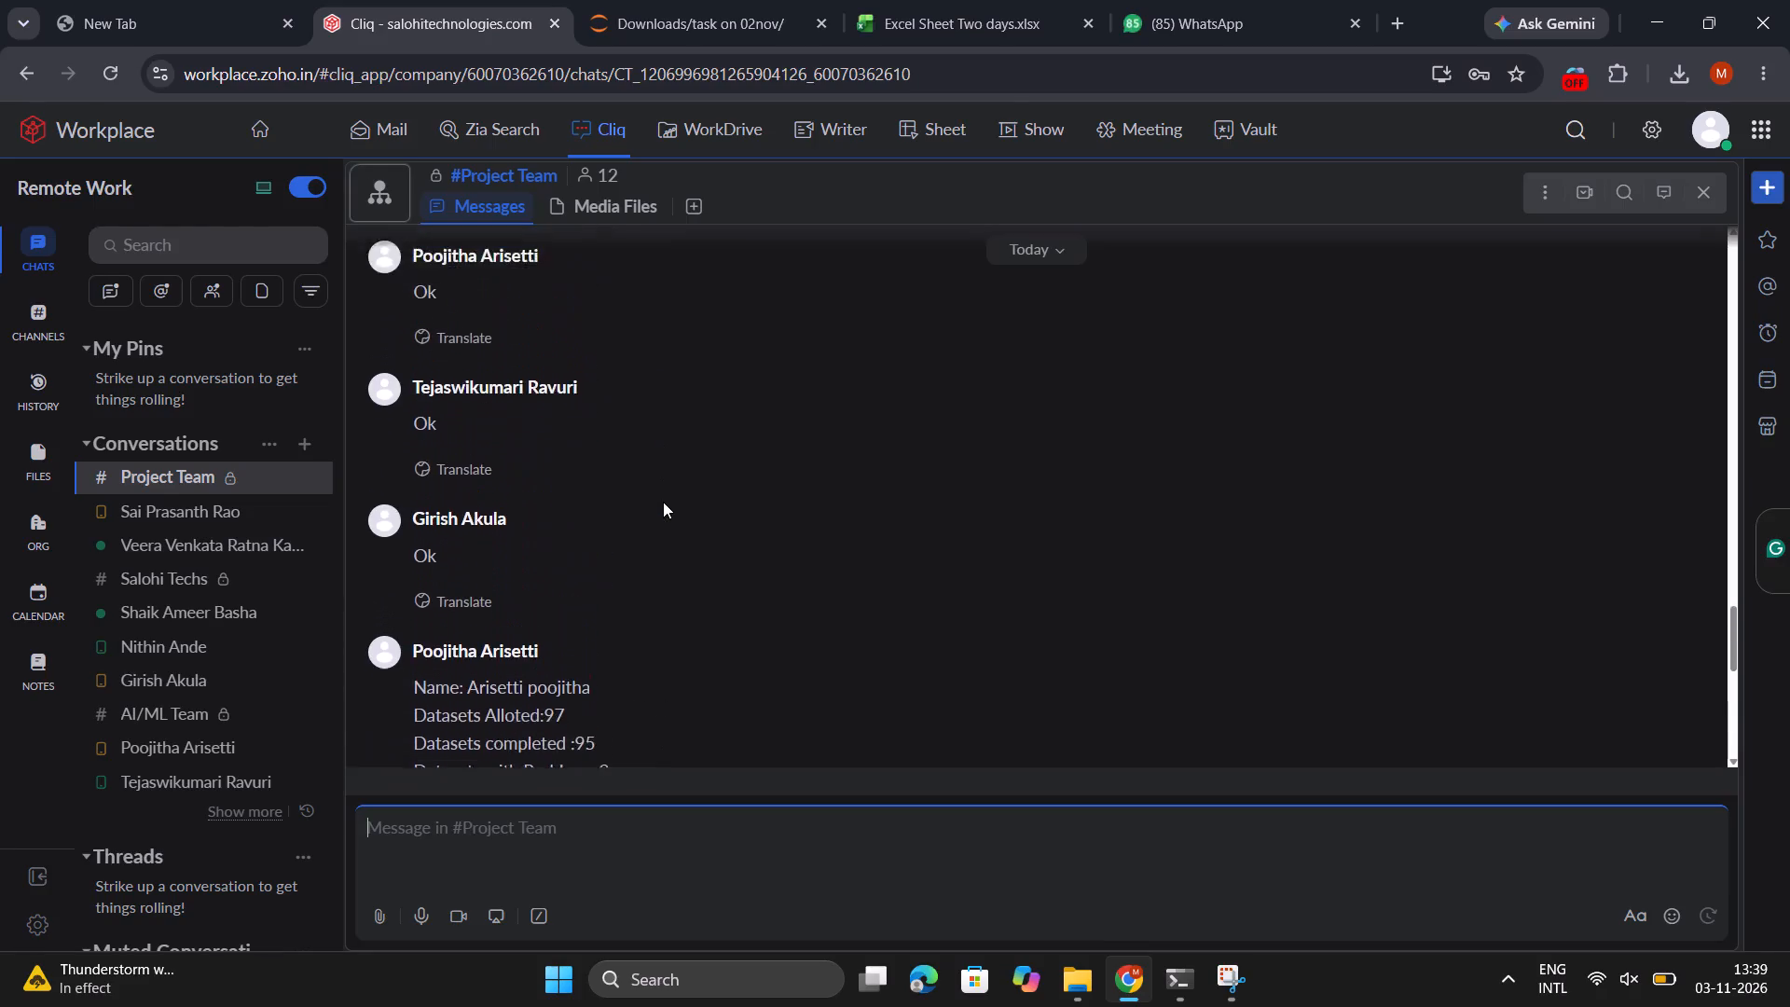
{"action": "scroll", "coordinate": [663, 502], "scroll_direction": "down", "scroll_amount": 9}
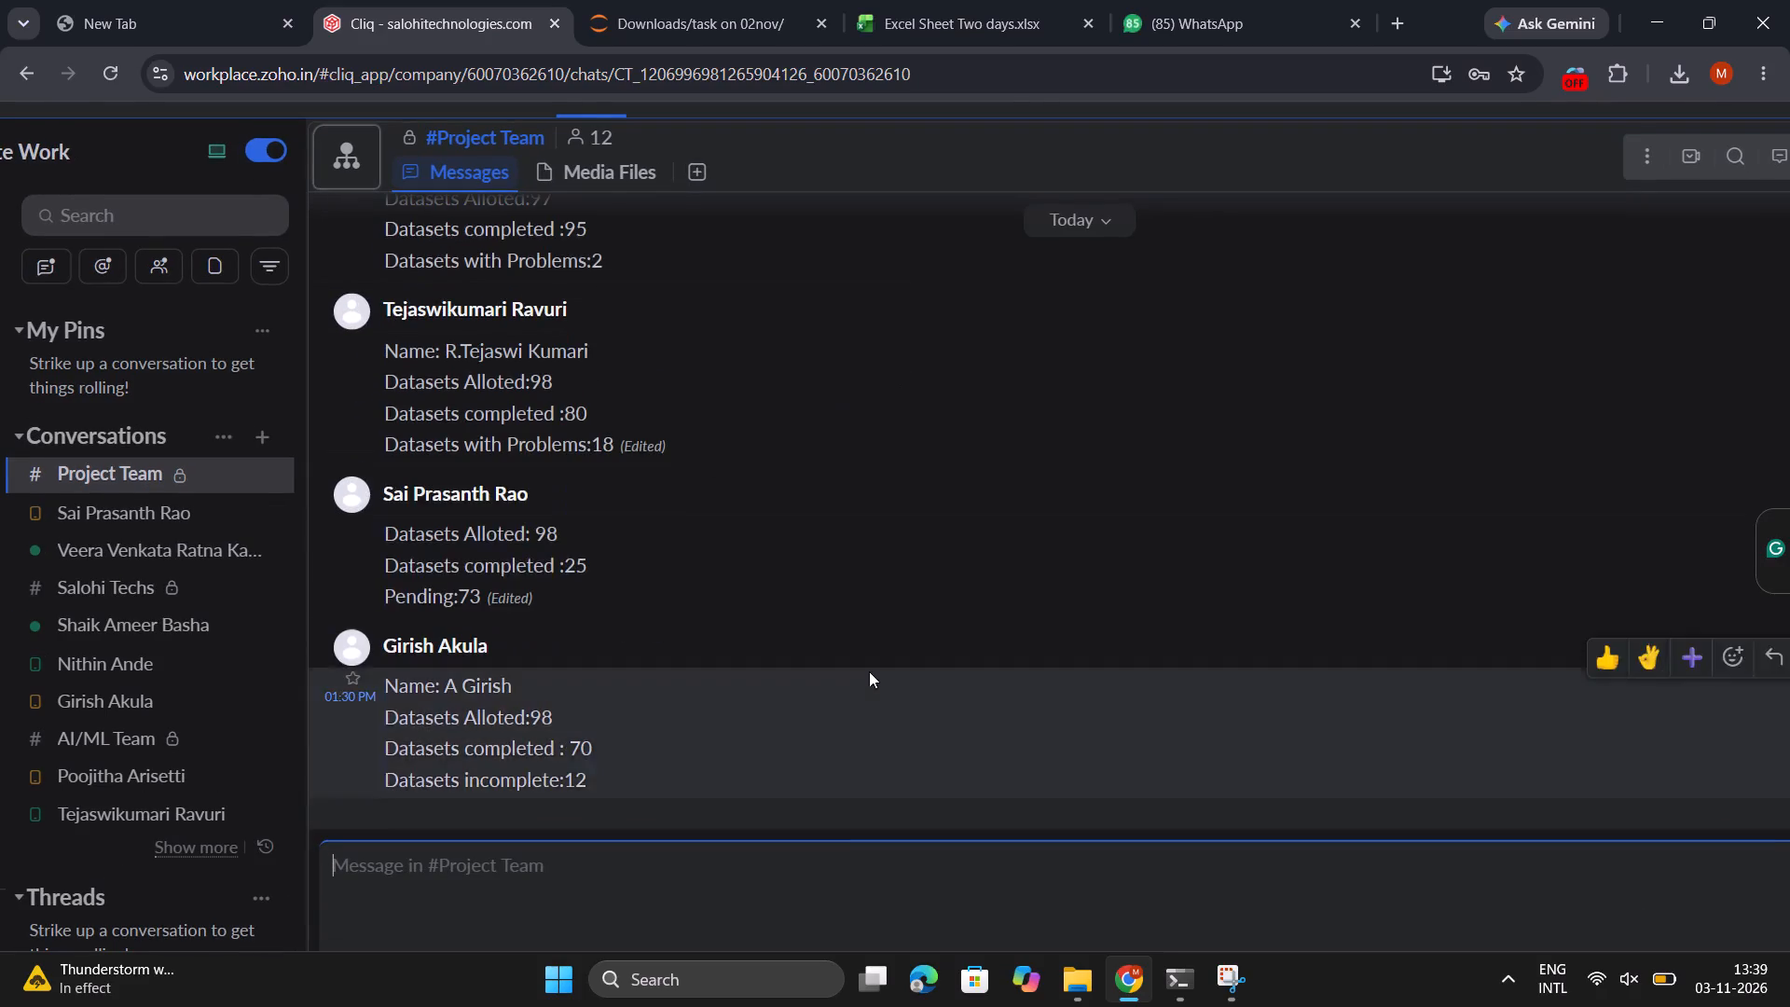
{"action": "scroll", "coordinate": [869, 671], "scroll_direction": "up", "scroll_amount": 4}
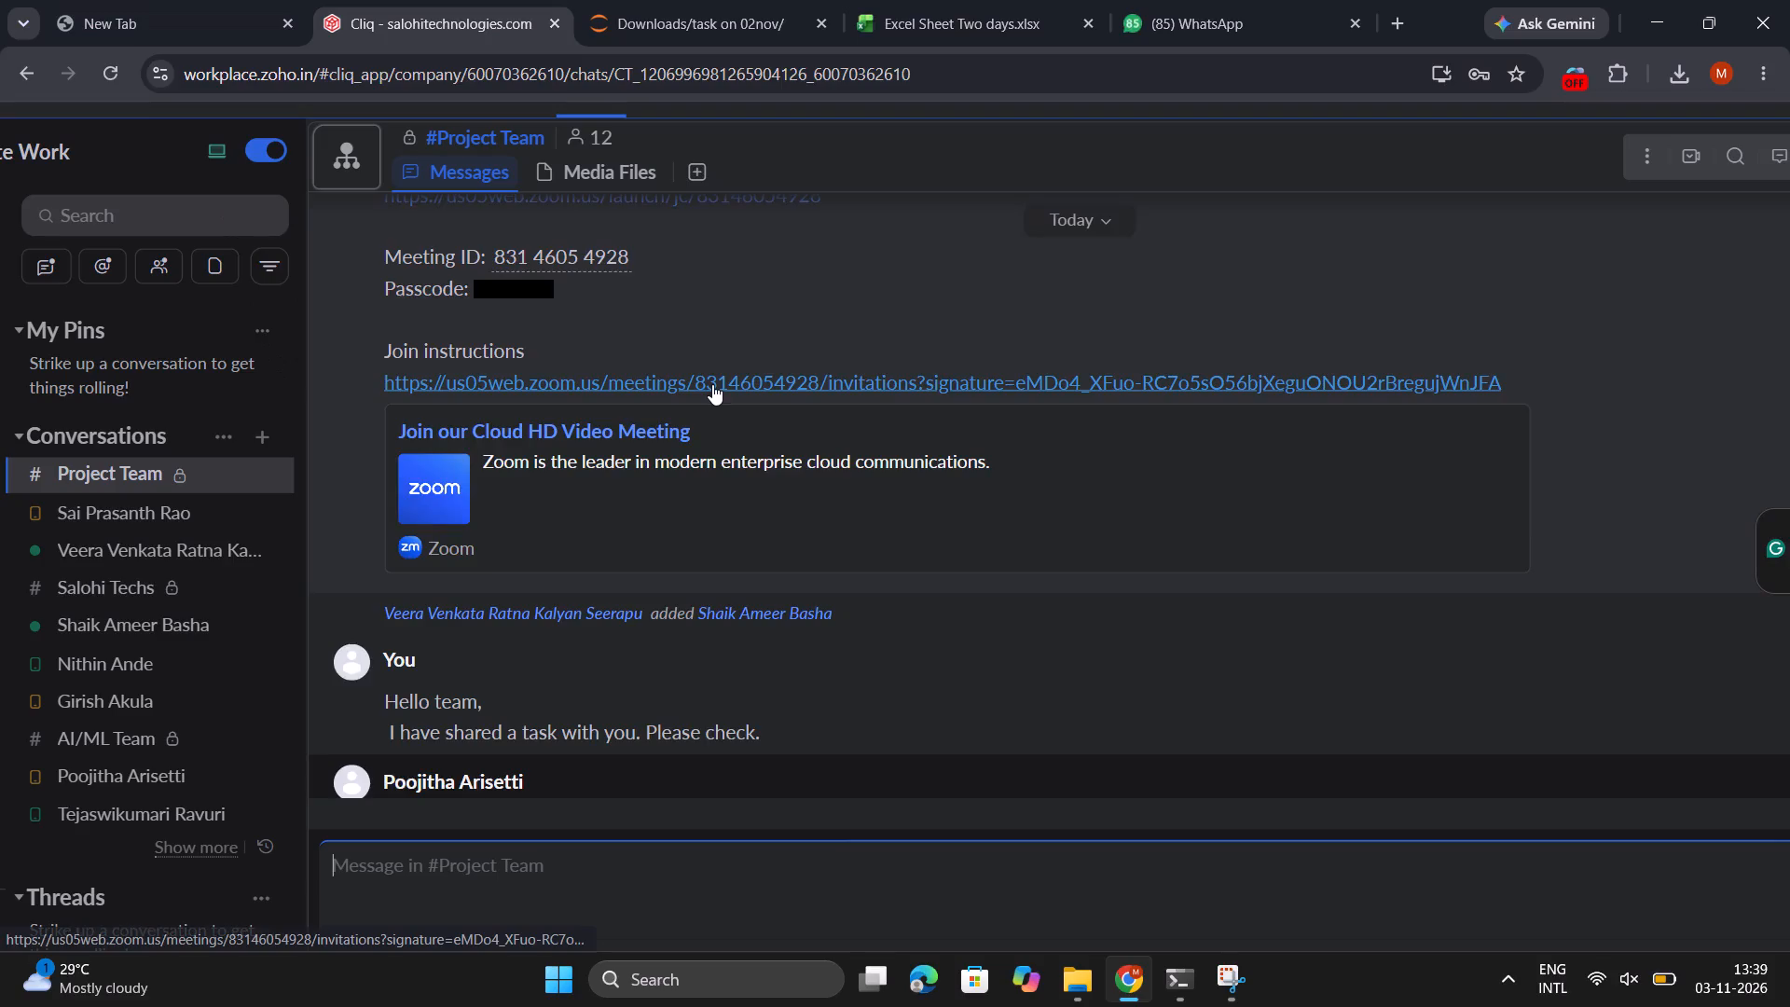
{"action": "scroll", "coordinate": [712, 384], "scroll_direction": "down", "scroll_amount": 10}
{"action": "scroll", "coordinate": [712, 384], "scroll_direction": "left", "scroll_amount": 1}
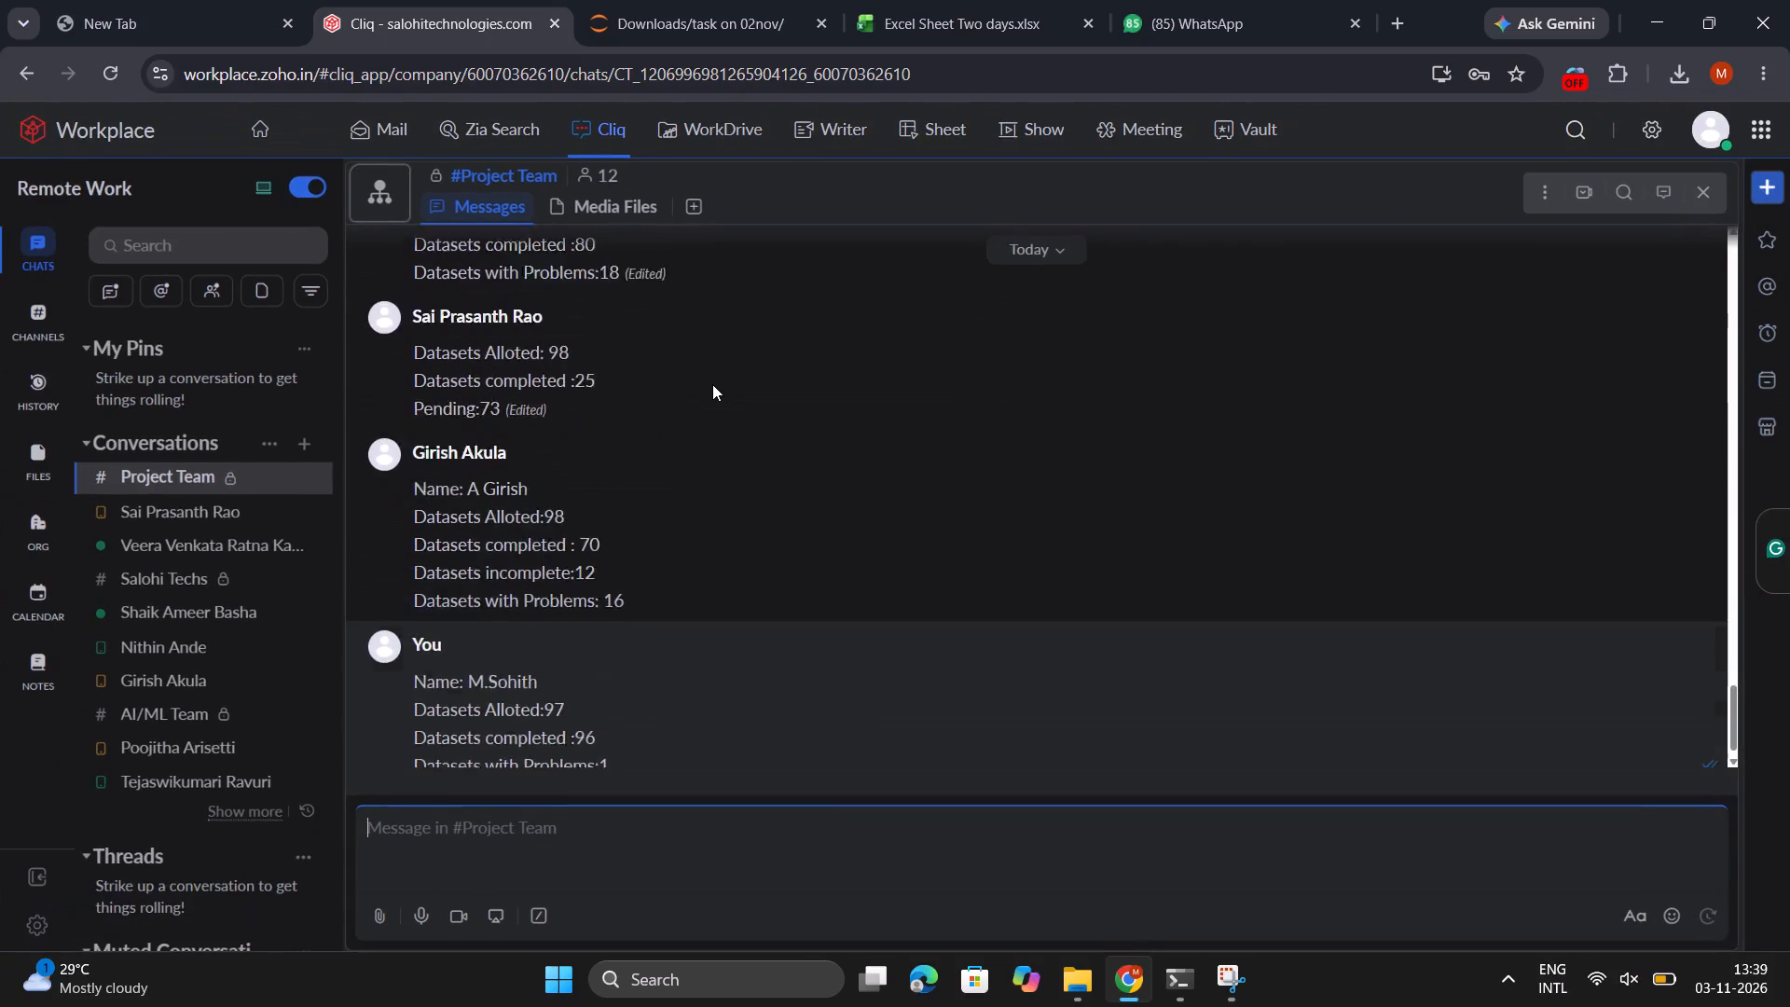
{"action": "scroll", "coordinate": [712, 384], "scroll_direction": "left", "scroll_amount": 1}
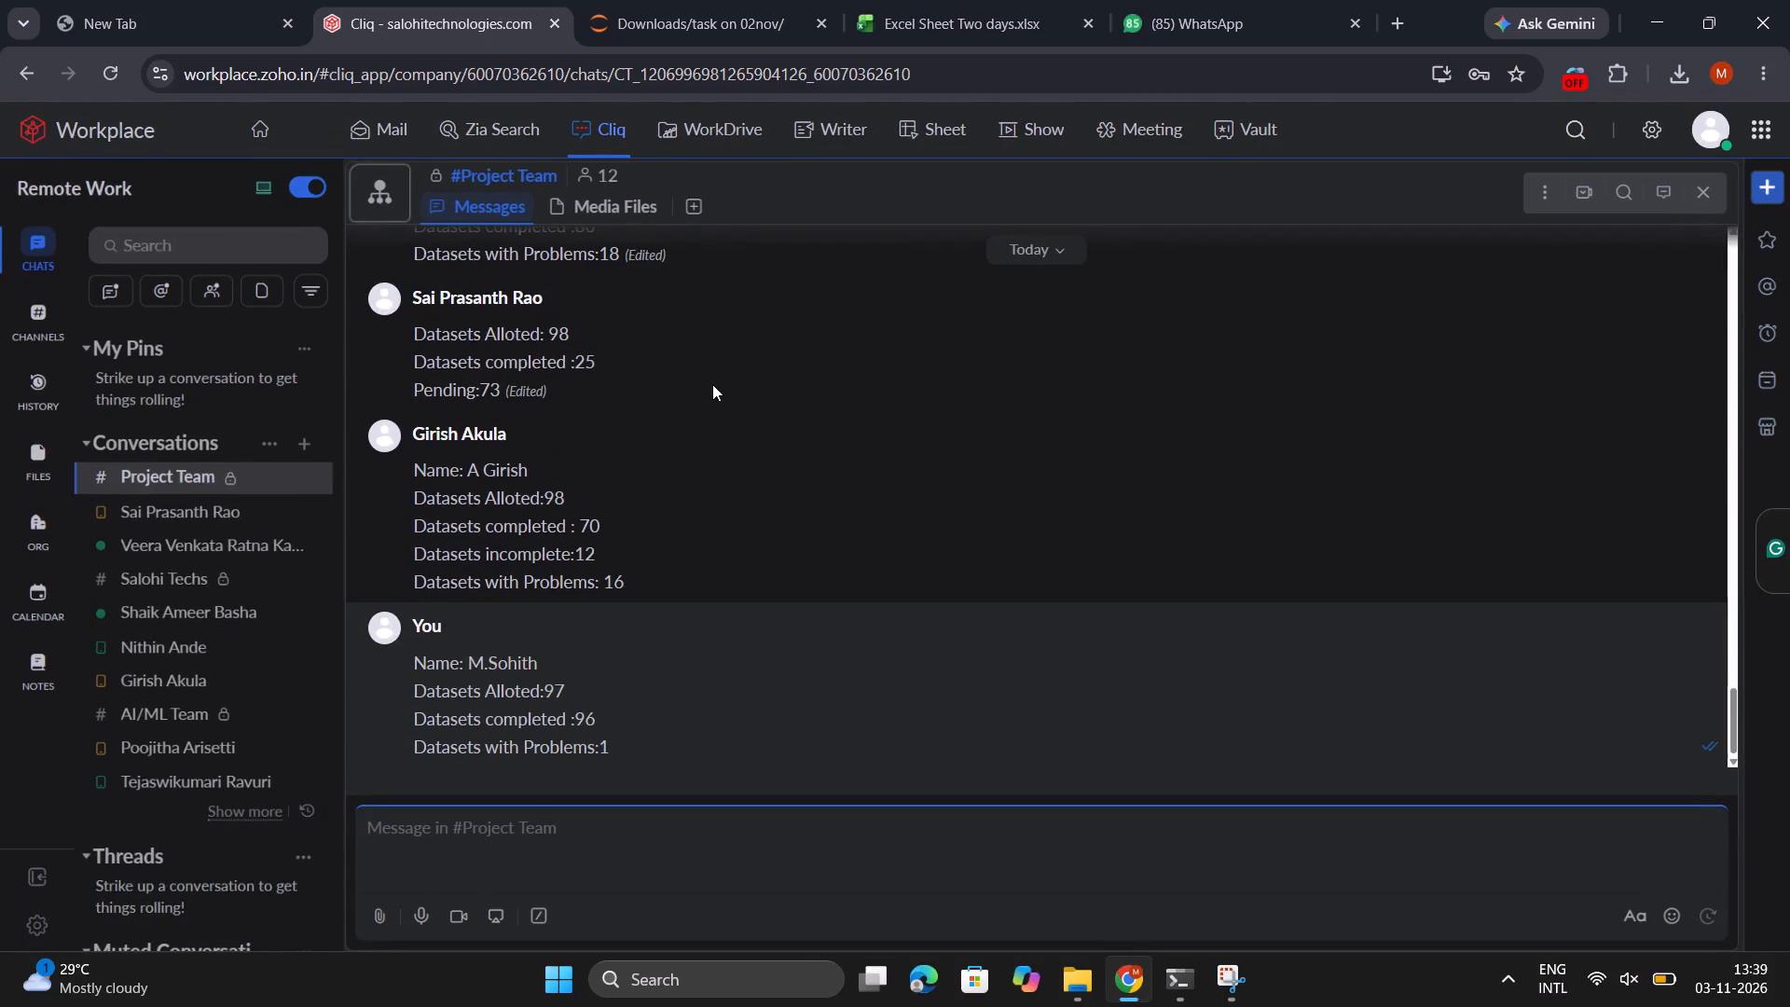
{"action": "scroll", "coordinate": [712, 384], "scroll_direction": "up", "scroll_amount": 1}
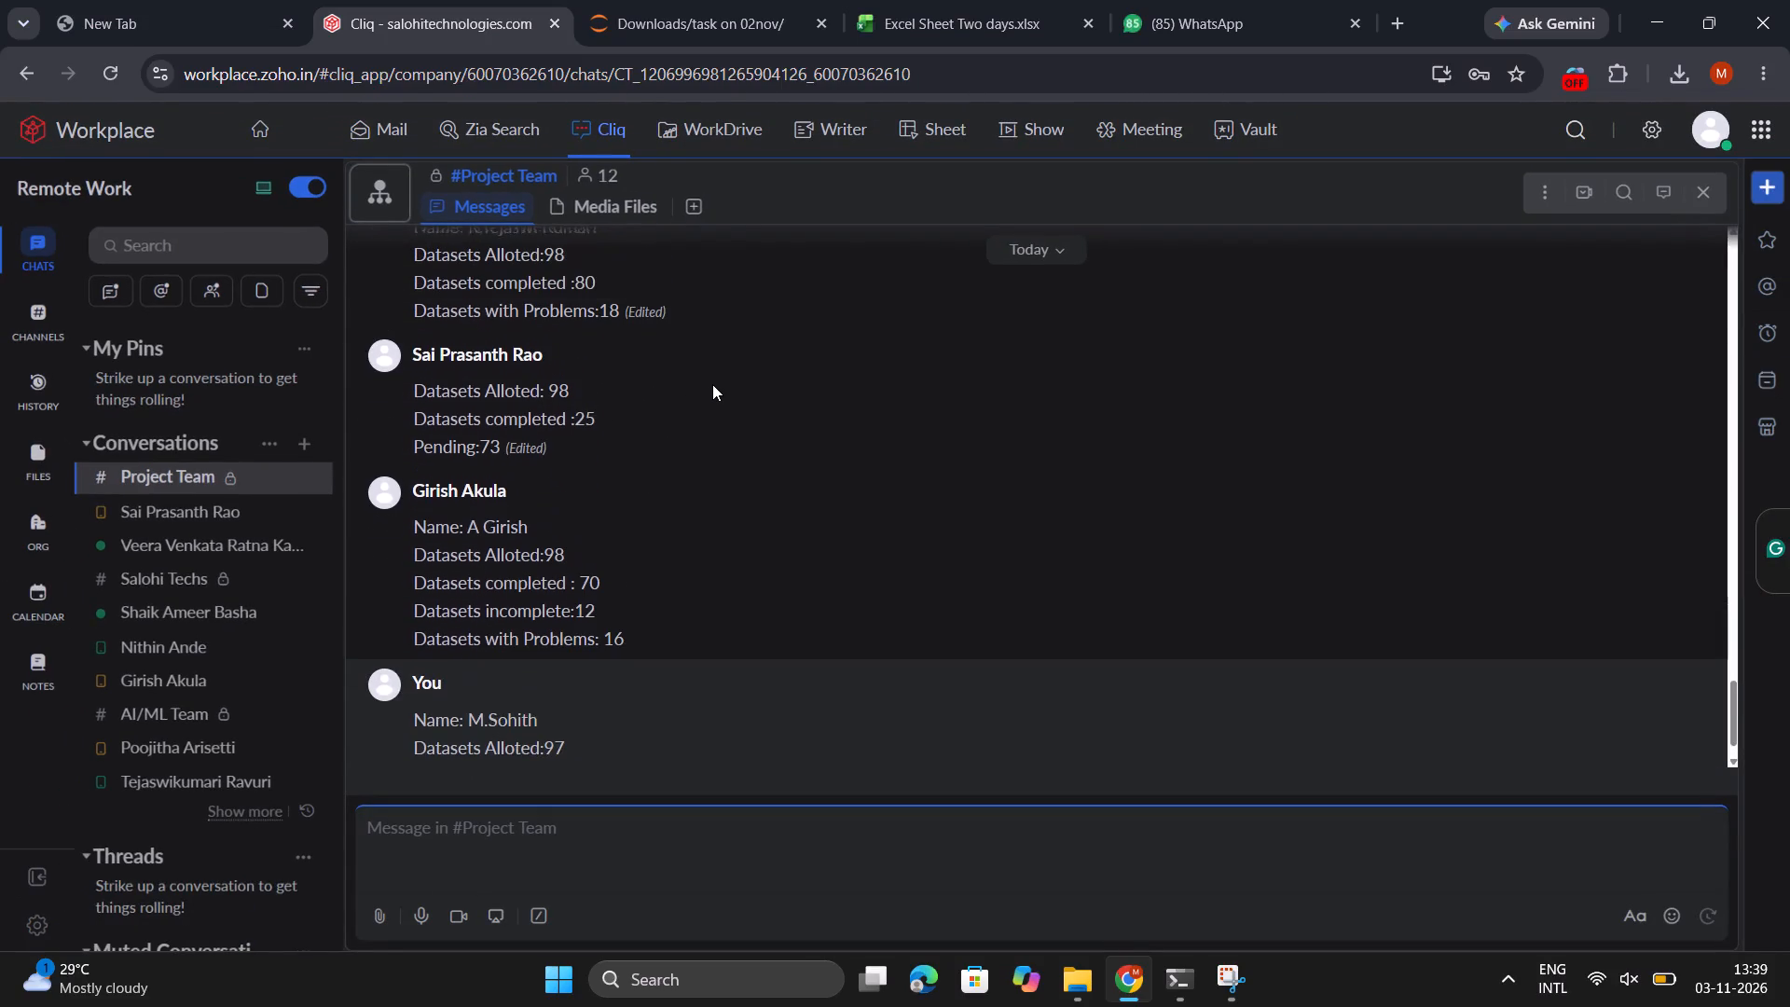
{"action": "scroll", "coordinate": [712, 384], "scroll_direction": "up", "scroll_amount": 4}
{"action": "scroll", "coordinate": [712, 384], "scroll_direction": "down", "scroll_amount": 9}
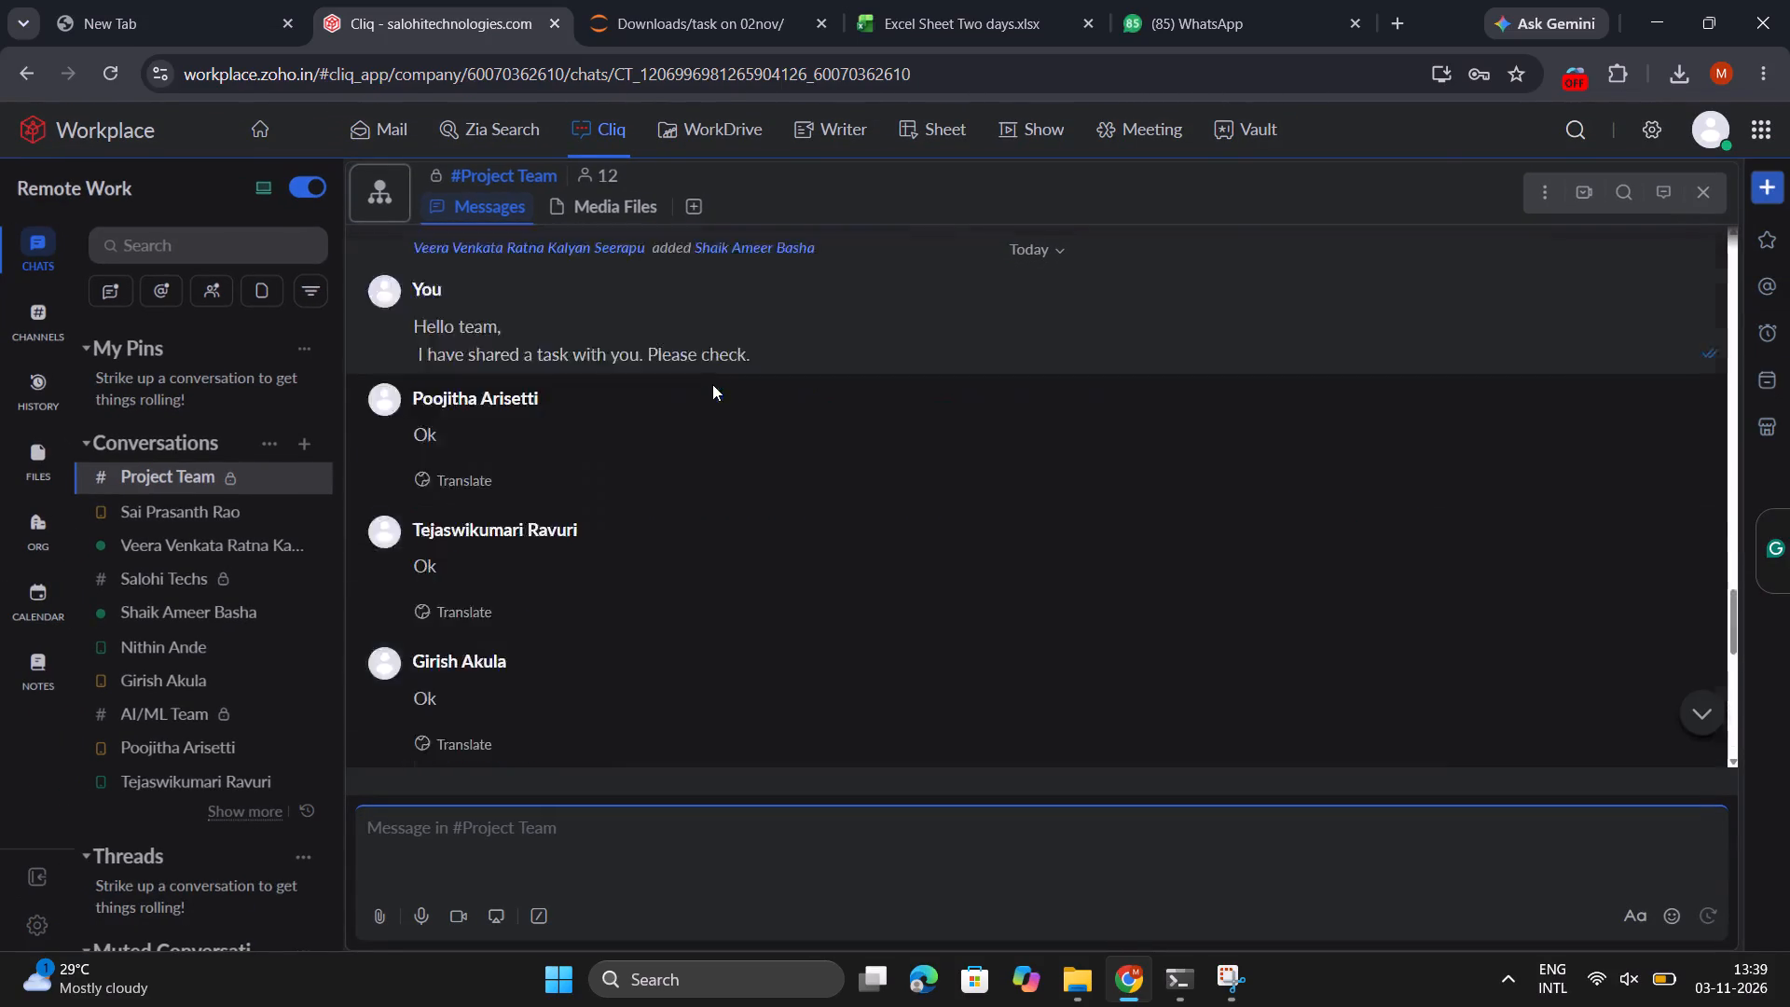
Examine the teammates' dataset status reports in the Project Team conversation, from the first posted report through the own one.
{"action": "scroll", "coordinate": [712, 384], "scroll_direction": "down", "scroll_amount": 3}
{"action": "scroll", "coordinate": [712, 384], "scroll_direction": "up", "scroll_amount": 7}
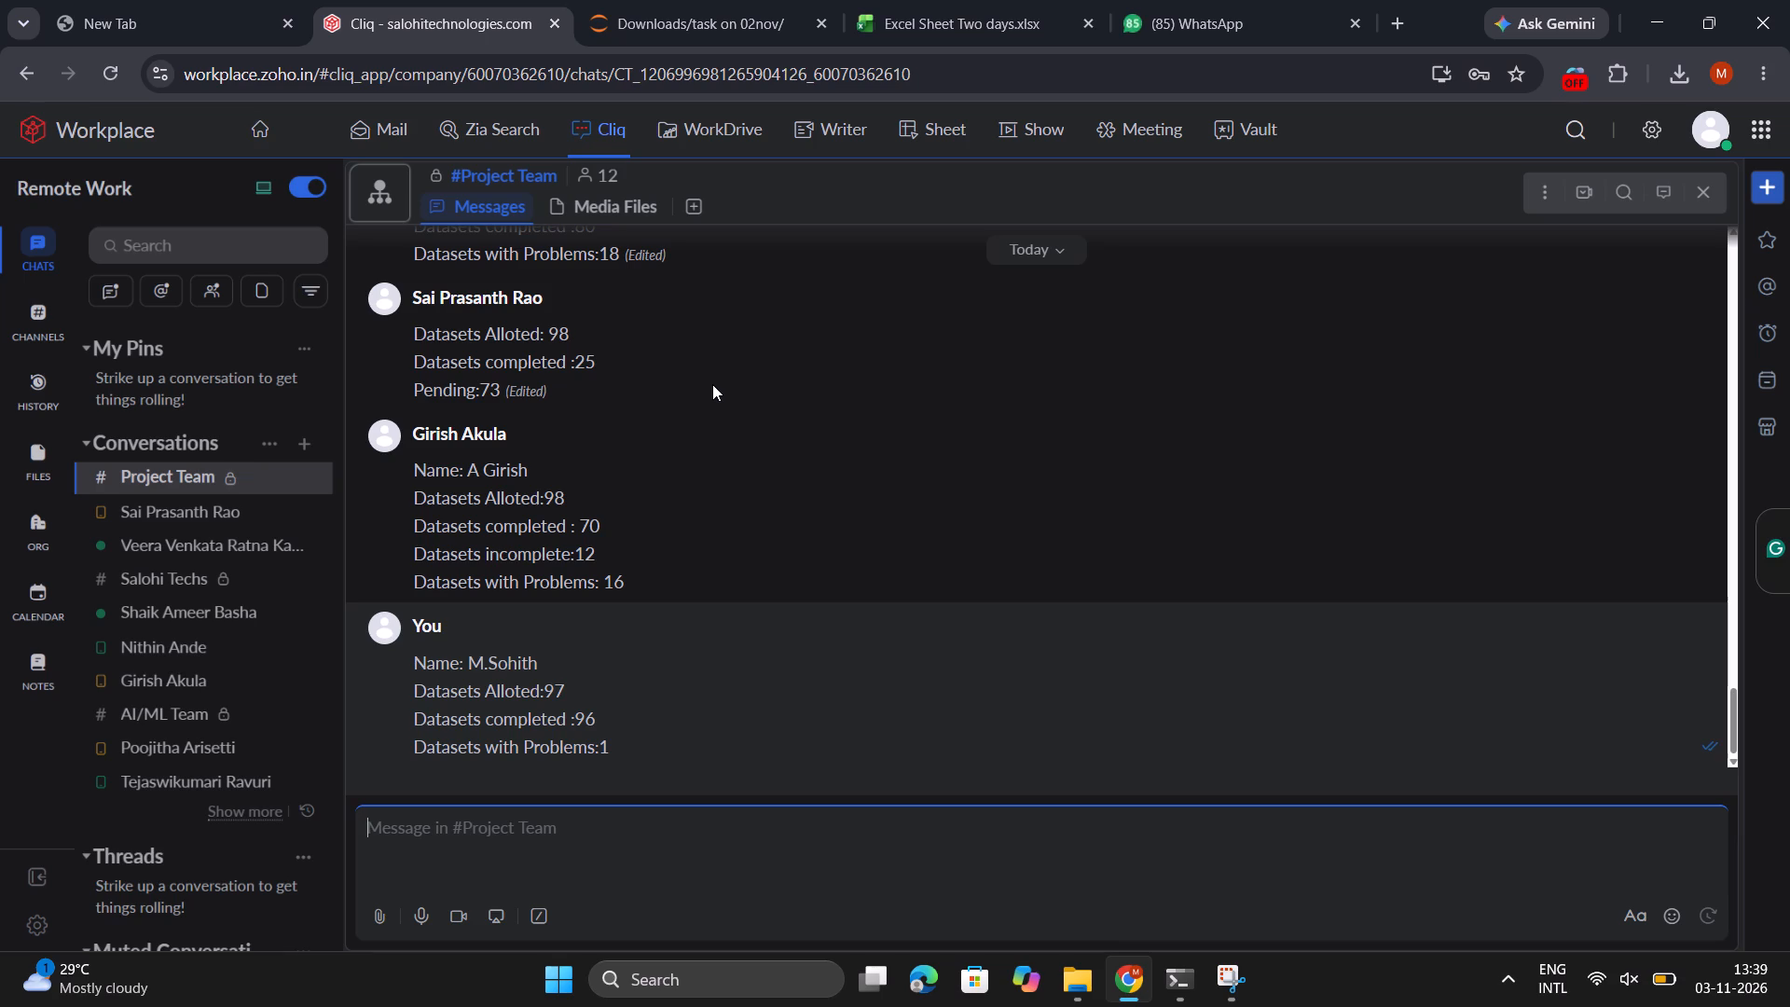
{"action": "scroll", "coordinate": [712, 384], "scroll_direction": "up", "scroll_amount": 3}
{"action": "scroll", "coordinate": [712, 384], "scroll_direction": "down", "scroll_amount": 1}
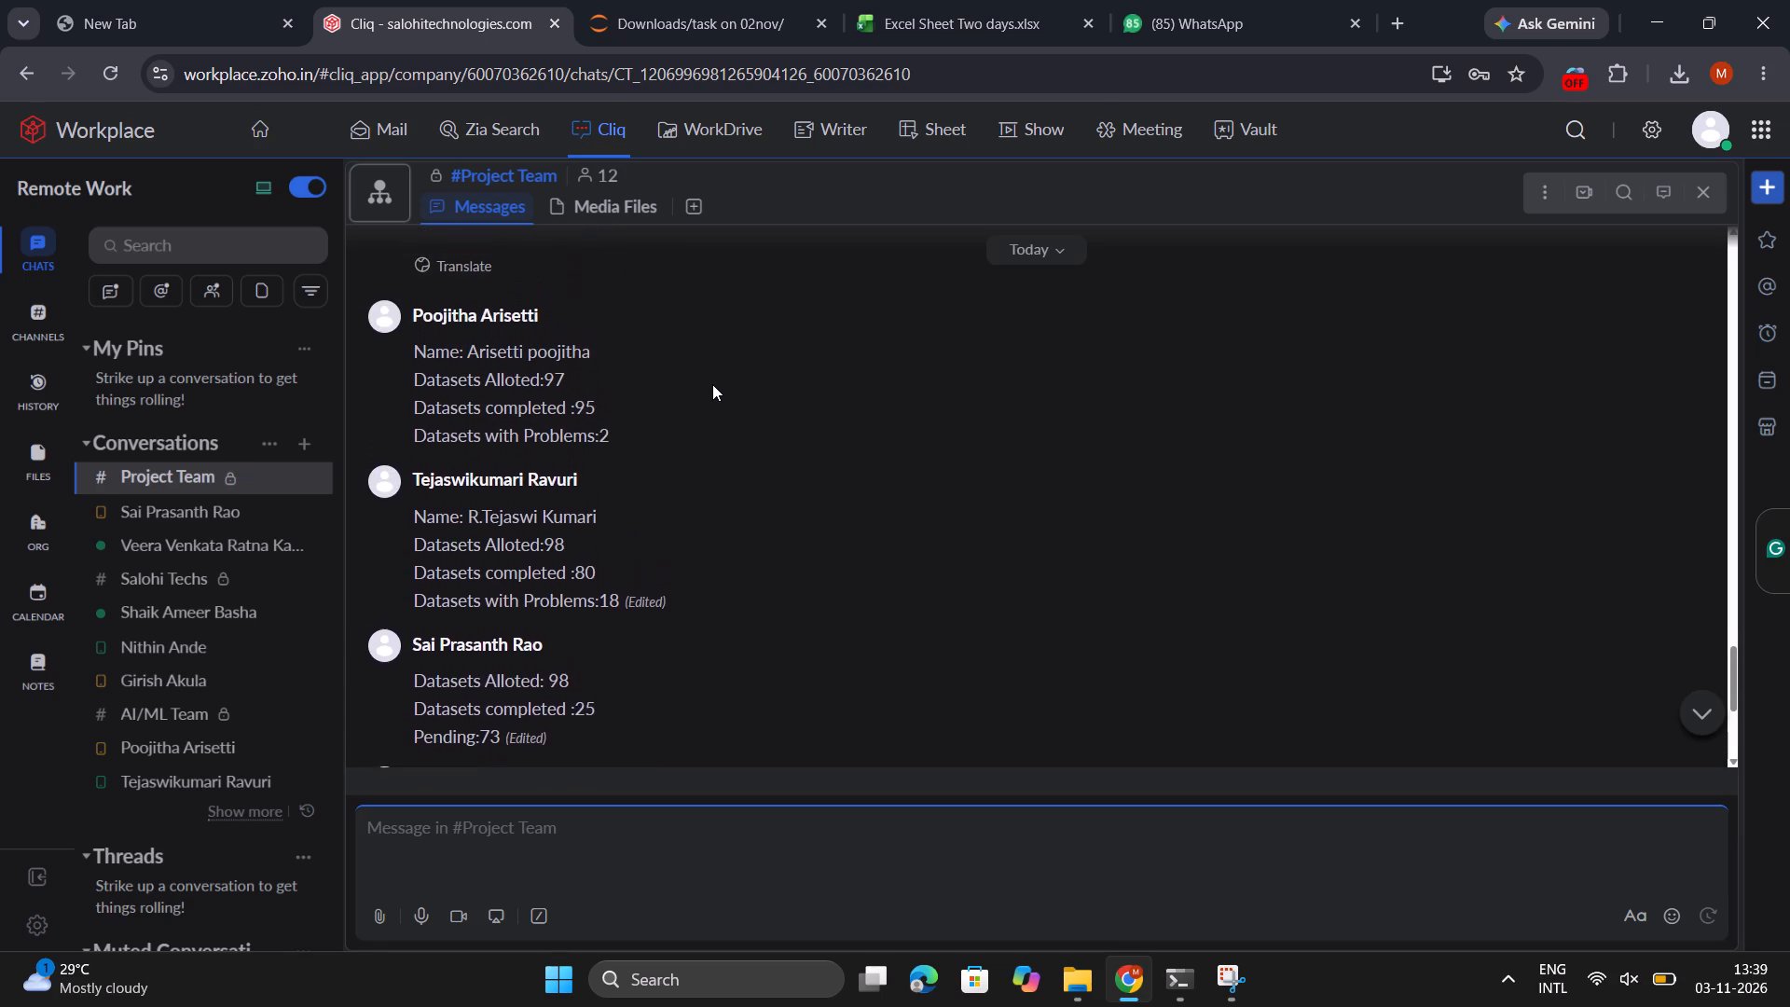
{"action": "scroll", "coordinate": [712, 384], "scroll_direction": "down", "scroll_amount": 2}
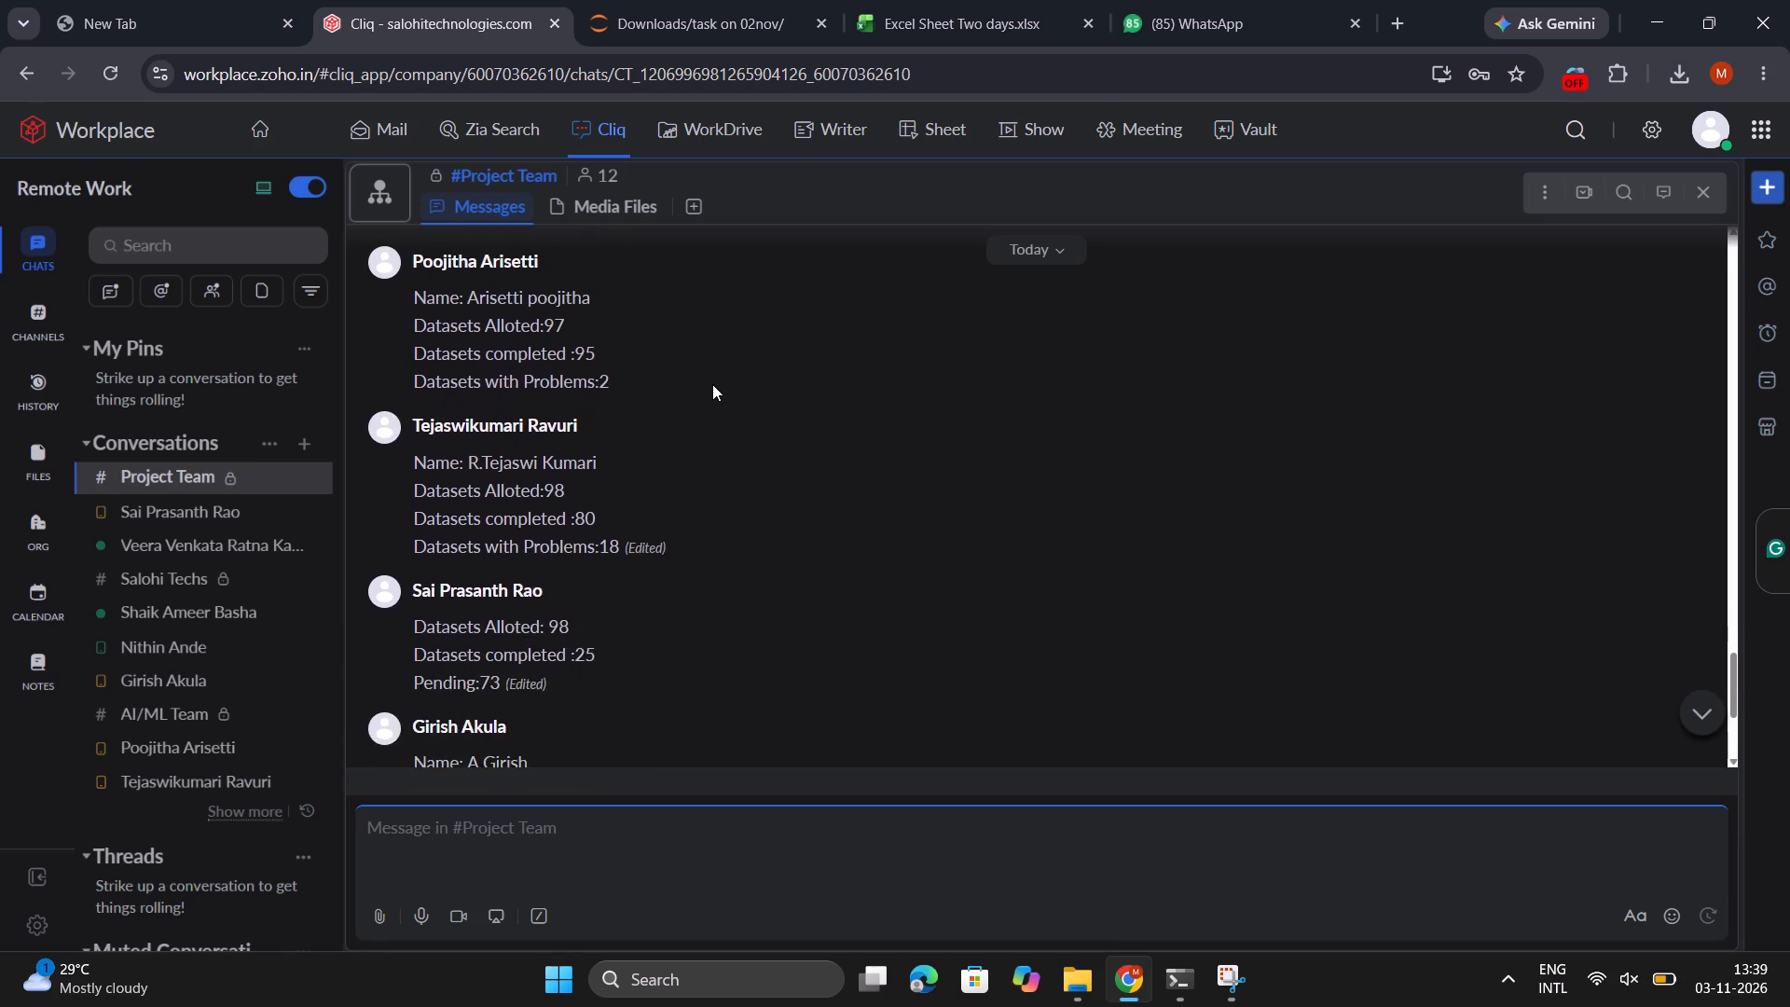
{"action": "scroll", "coordinate": [712, 384], "scroll_direction": "down", "scroll_amount": 4}
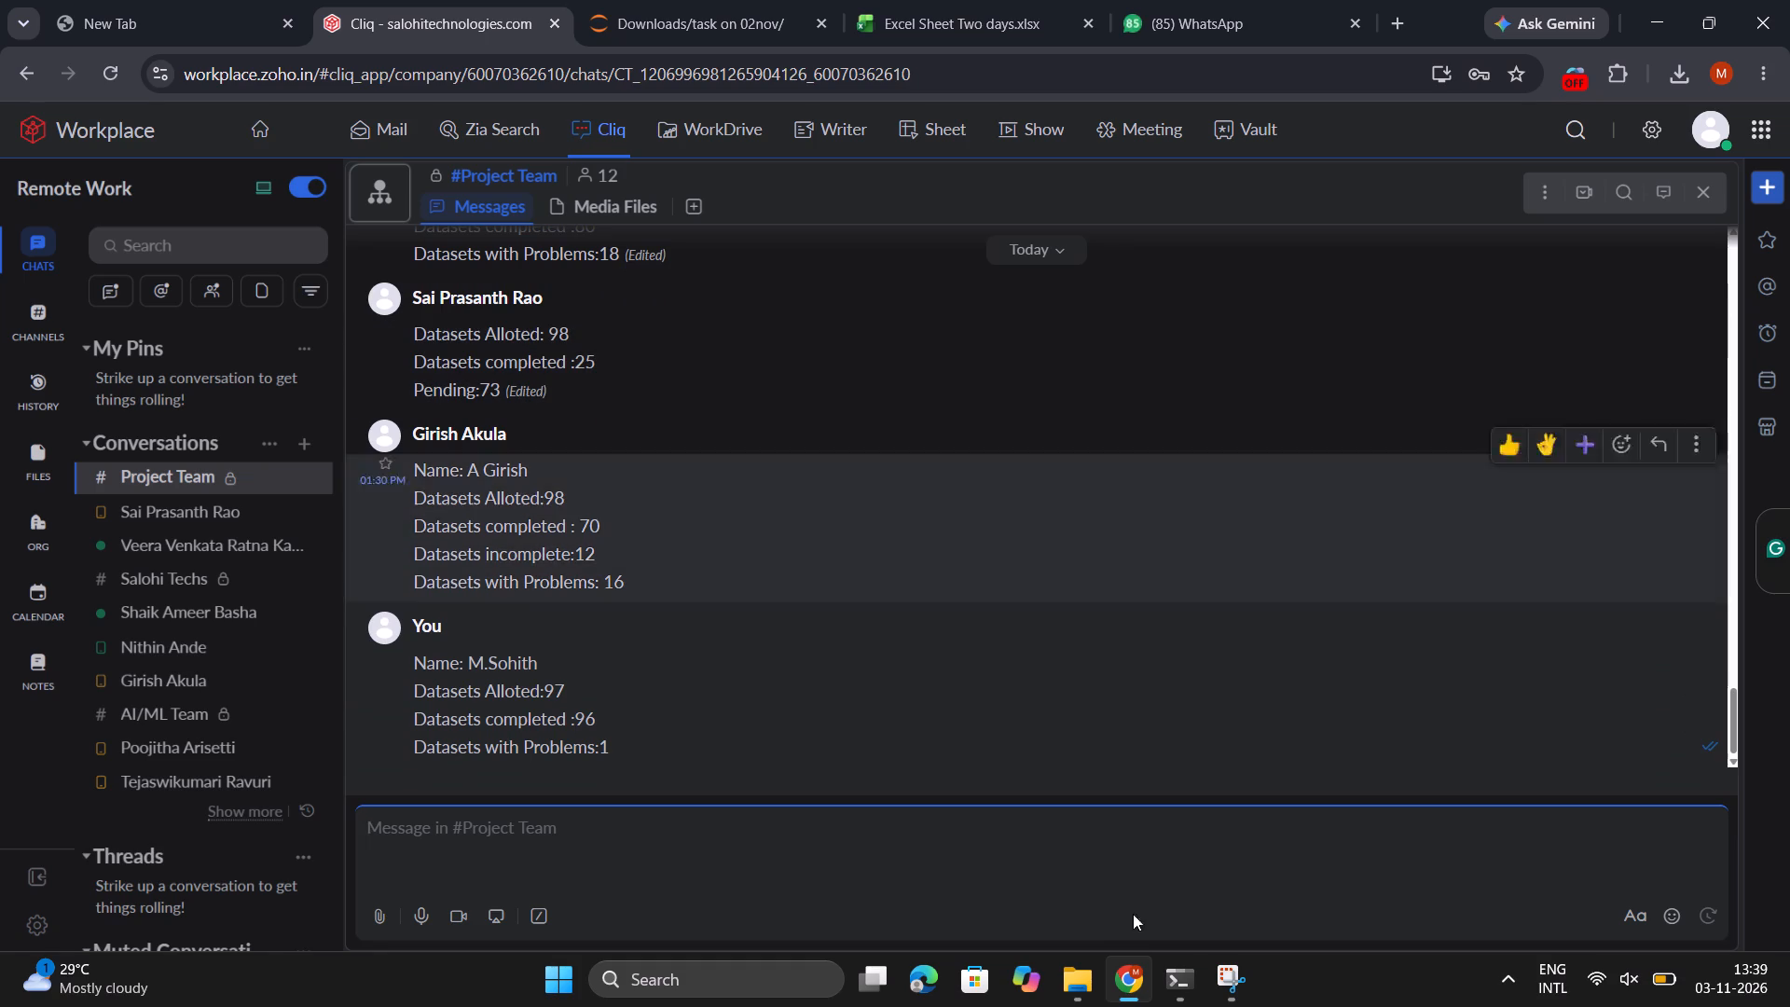
{"action": "scroll", "coordinate": [1022, 487], "scroll_direction": "left", "scroll_amount": 1}
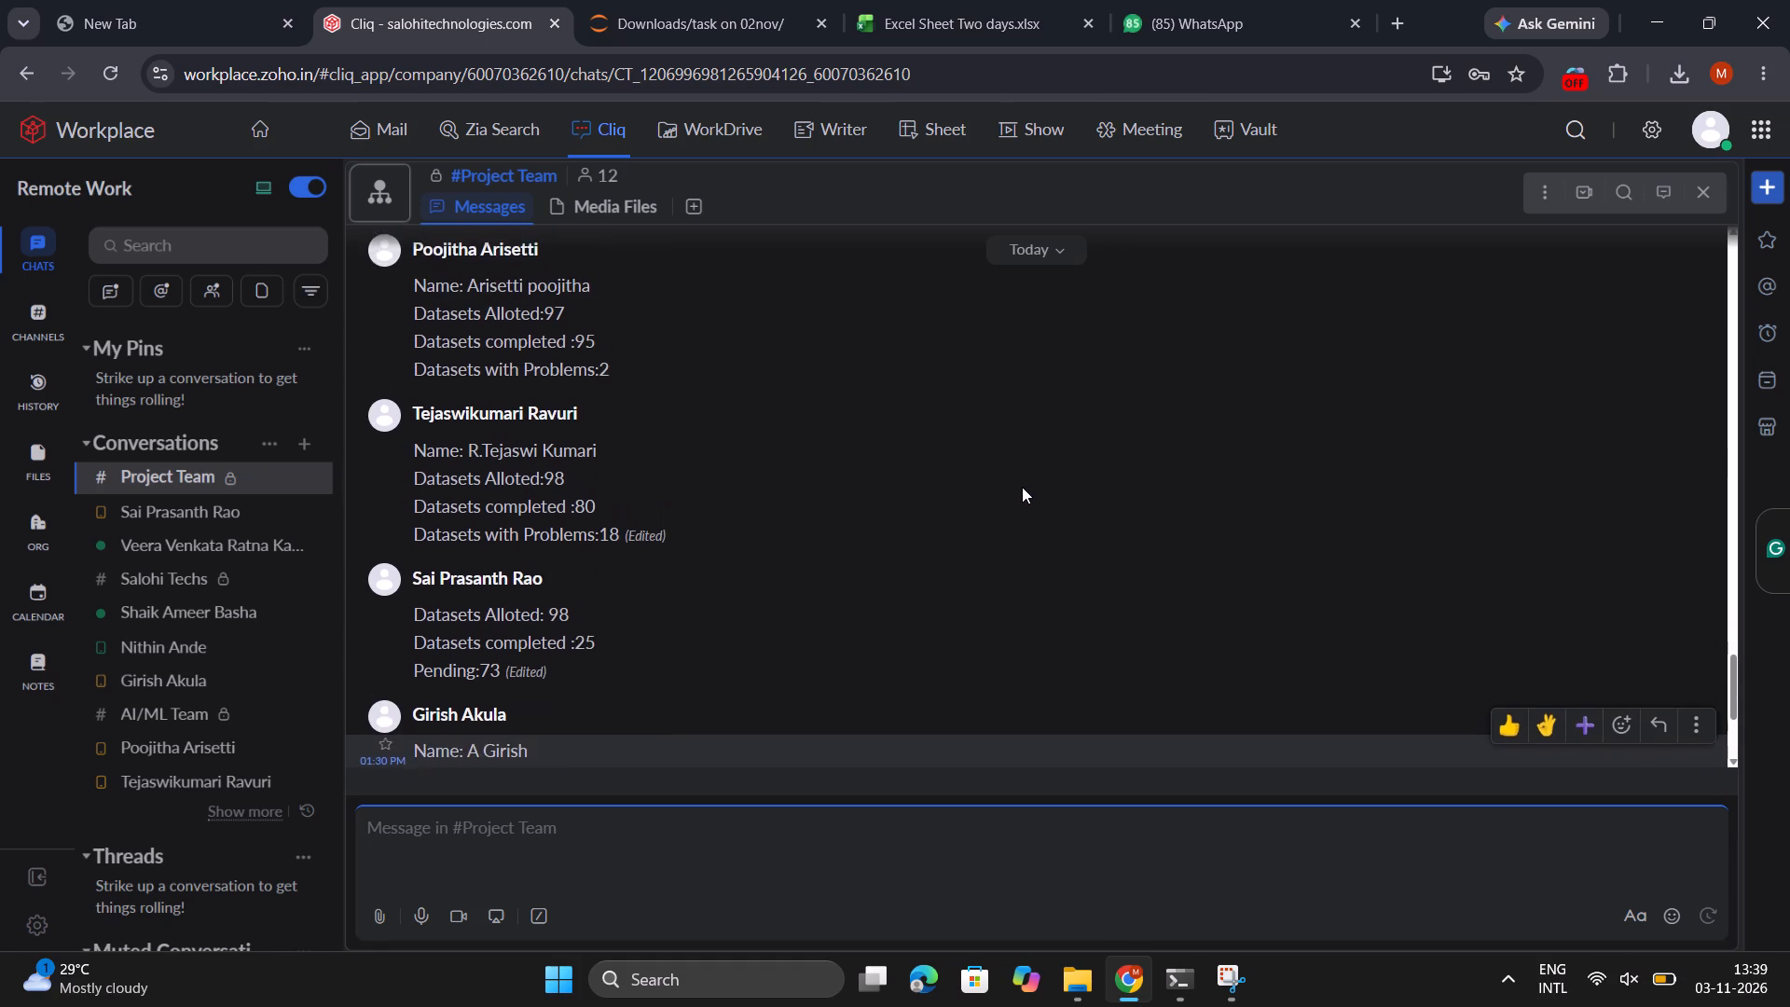
{"action": "scroll", "coordinate": [1022, 487], "scroll_direction": "left", "scroll_amount": 1}
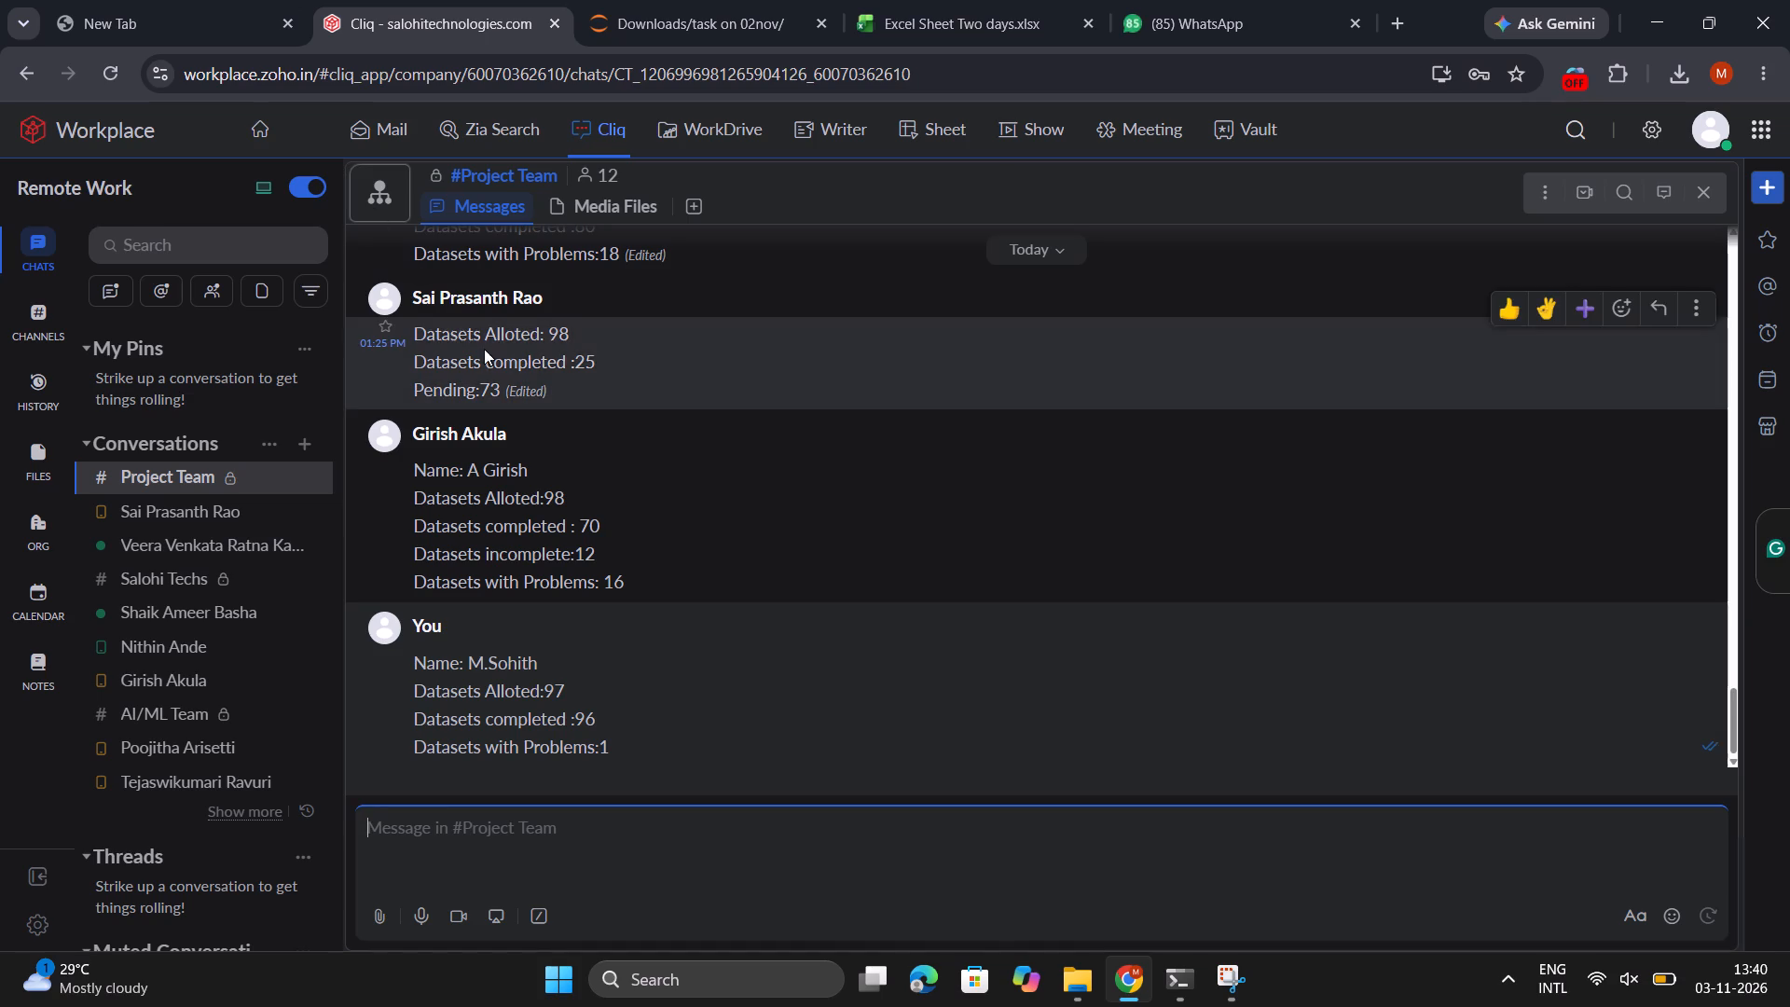
Copy all the dataset status reports in the Project Team conversation, from the first teammate's Name line through the own report.
{"action": "scroll", "coordinate": [484, 349], "scroll_direction": "up", "scroll_amount": 3}
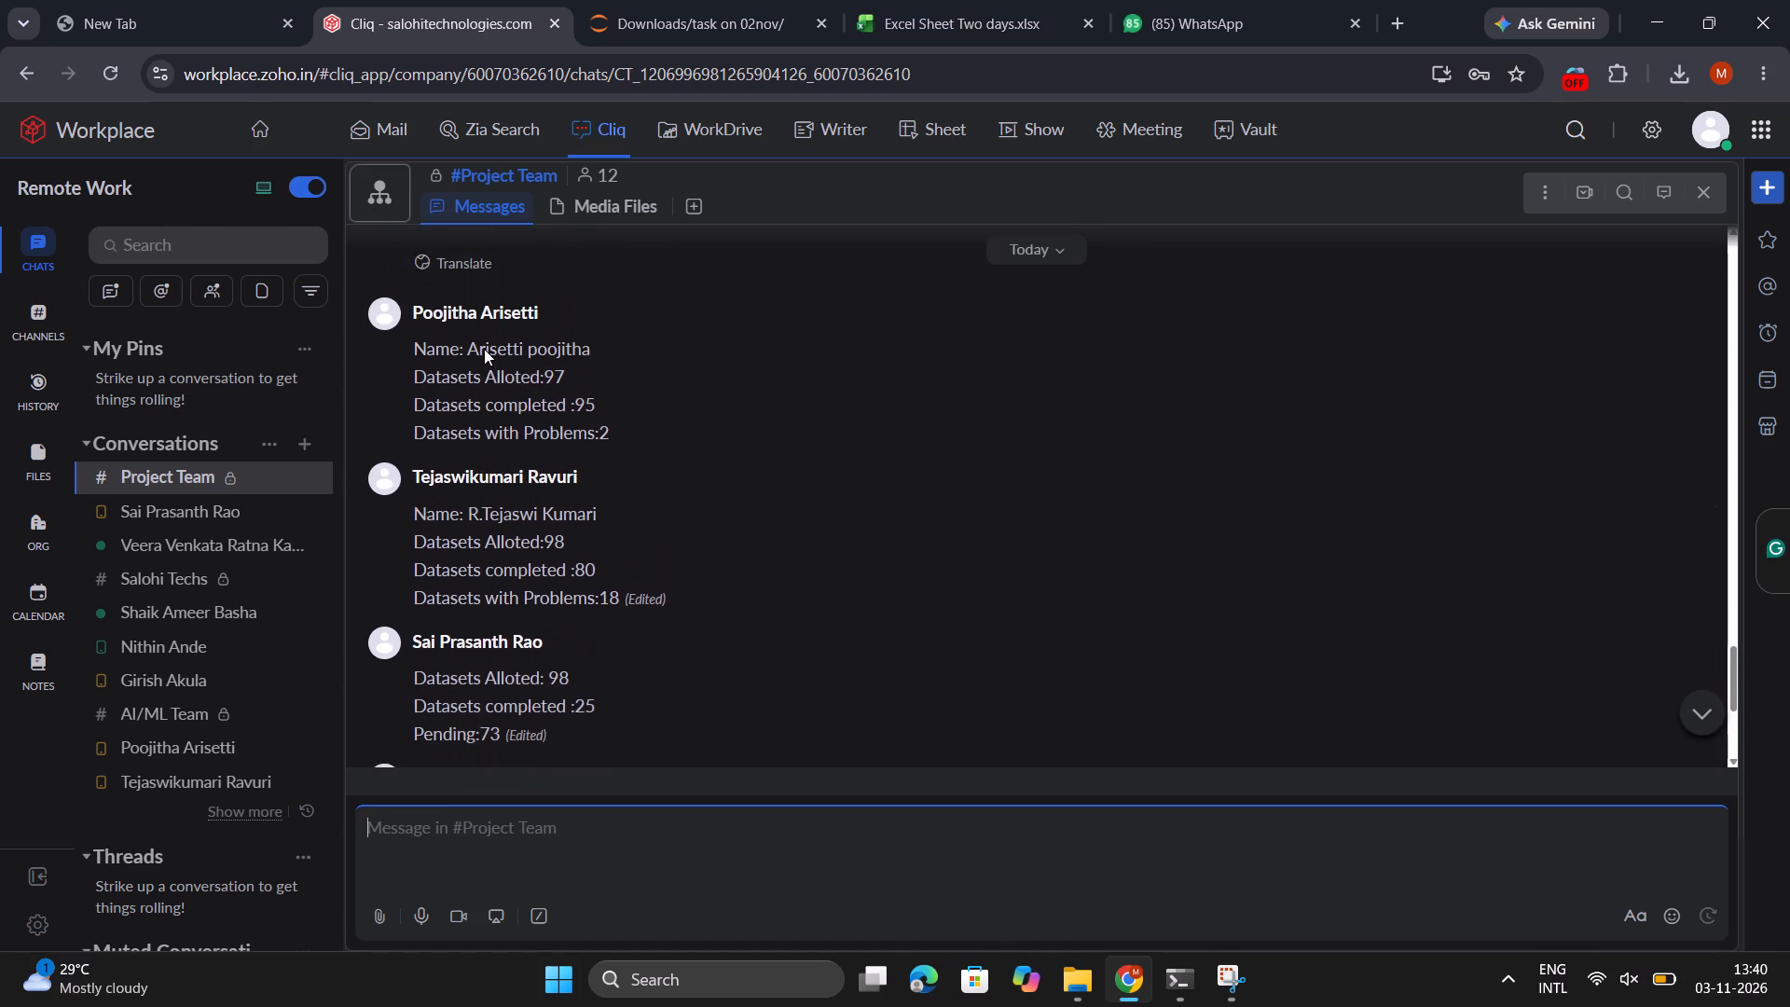
{"action": "scroll", "coordinate": [484, 349], "scroll_direction": "up", "scroll_amount": 2}
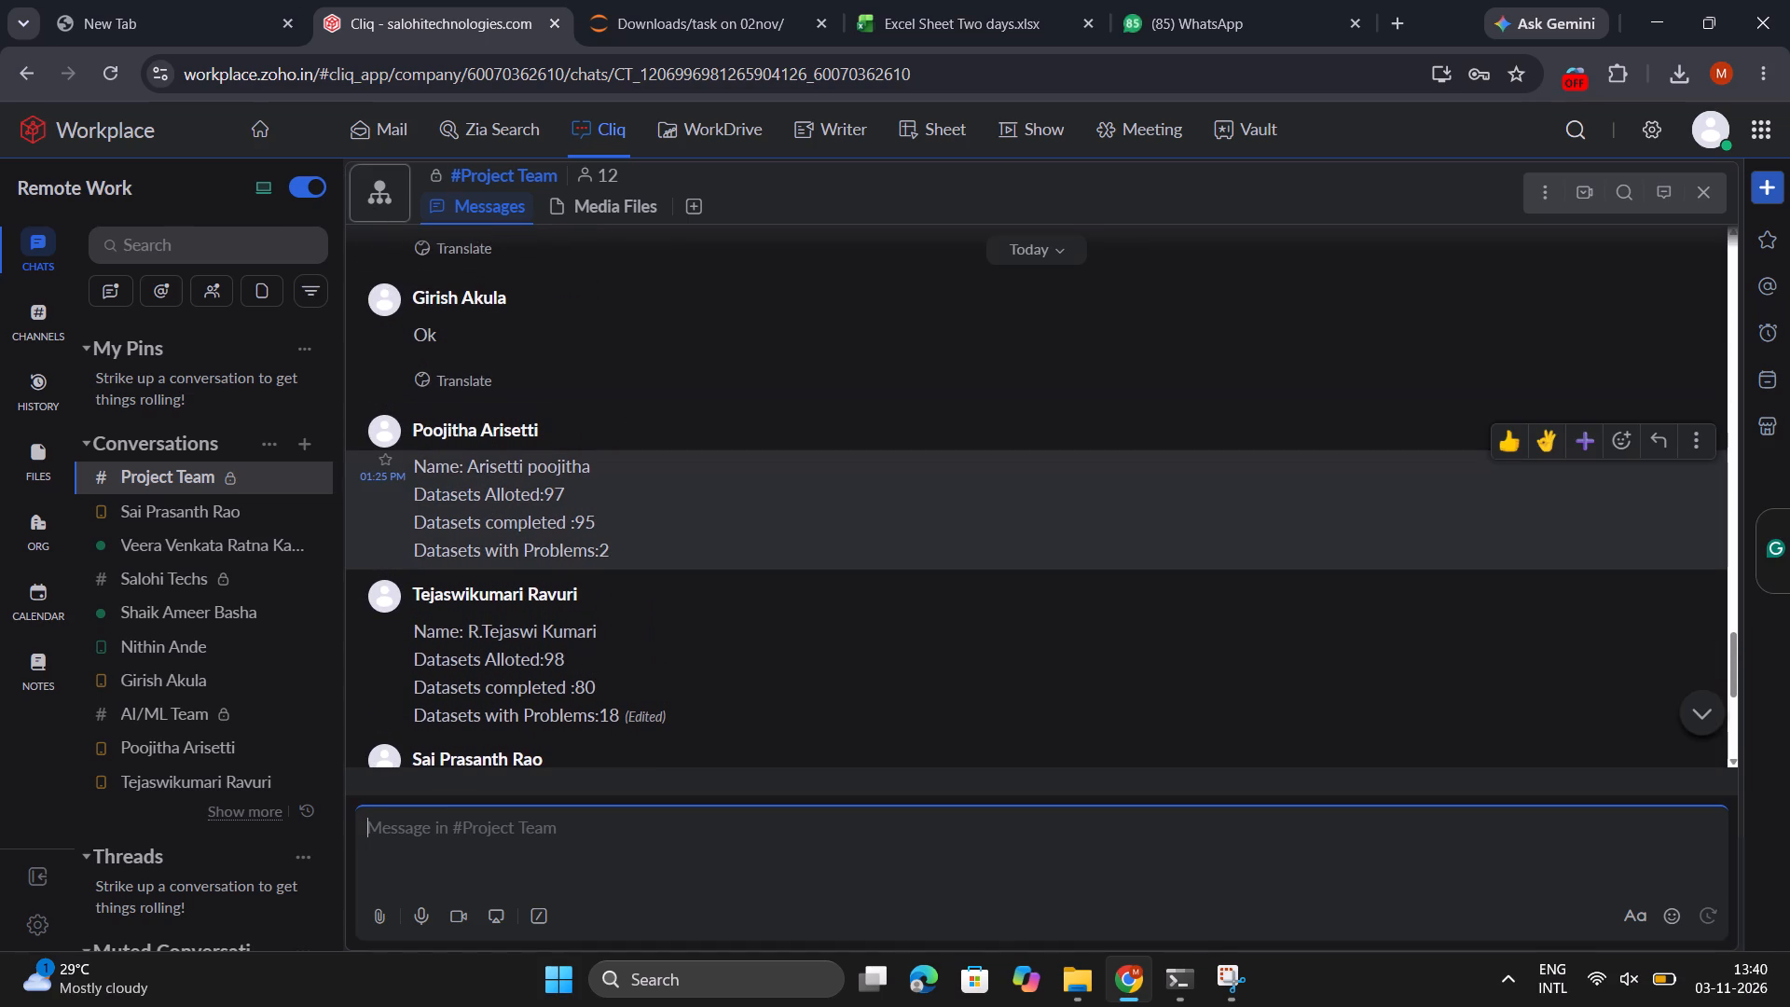
{"action": "left_click_drag", "start_coordinate": [415, 462], "coordinate": [630, 826]}
{"action": "key", "text": "ctrl+c"}
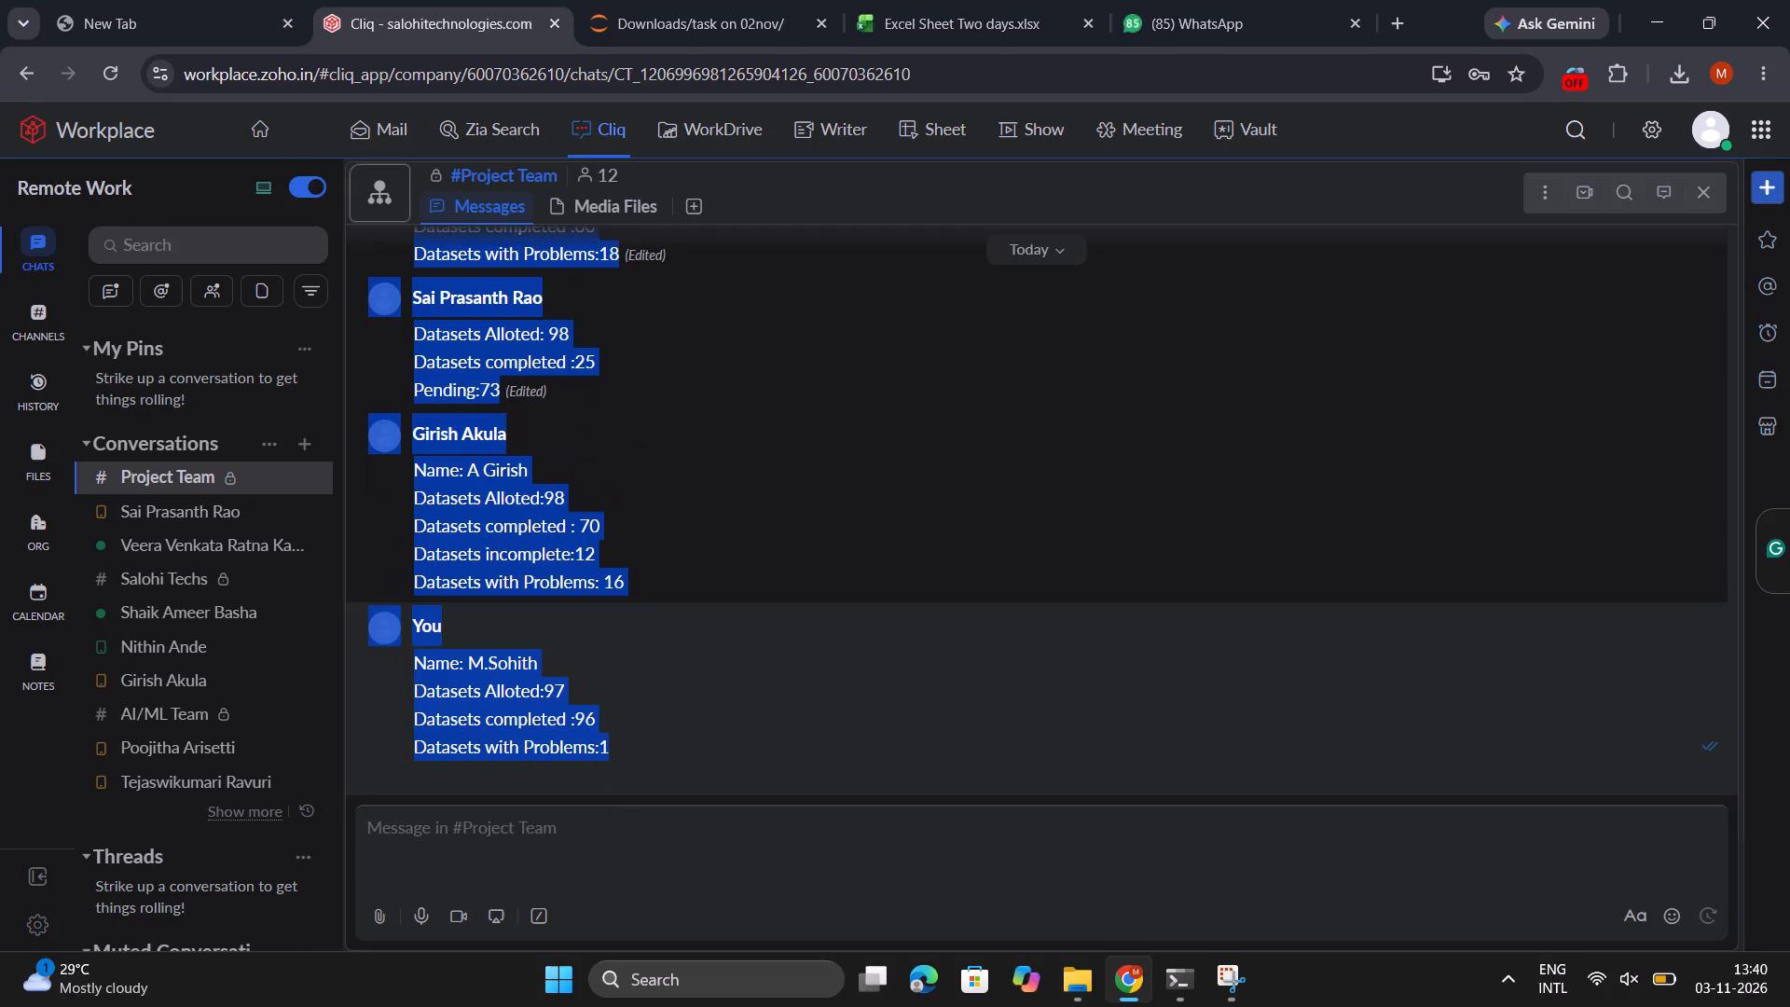